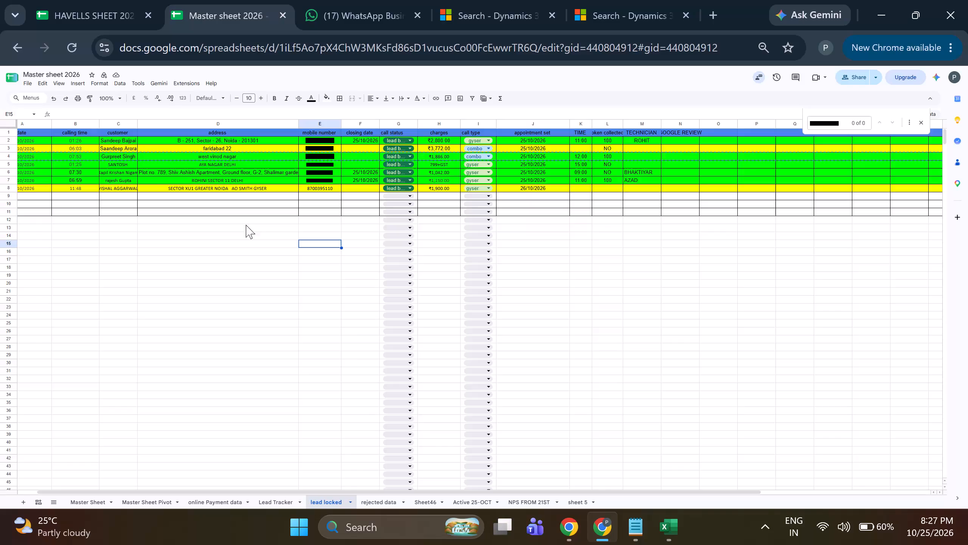
Copy the mobile number from Lead Tracker row 144 into the mobile number column of row 9 on the lead locked sheet.
{"action": "left_click", "coordinate": [281, 495]}
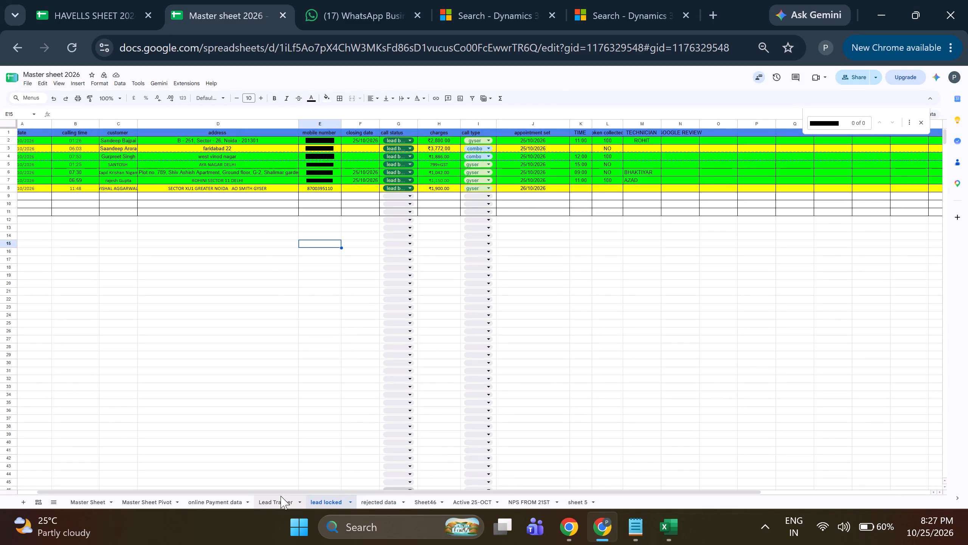
{"action": "scroll", "coordinate": [370, 336], "scroll_direction": "down", "scroll_amount": 12}
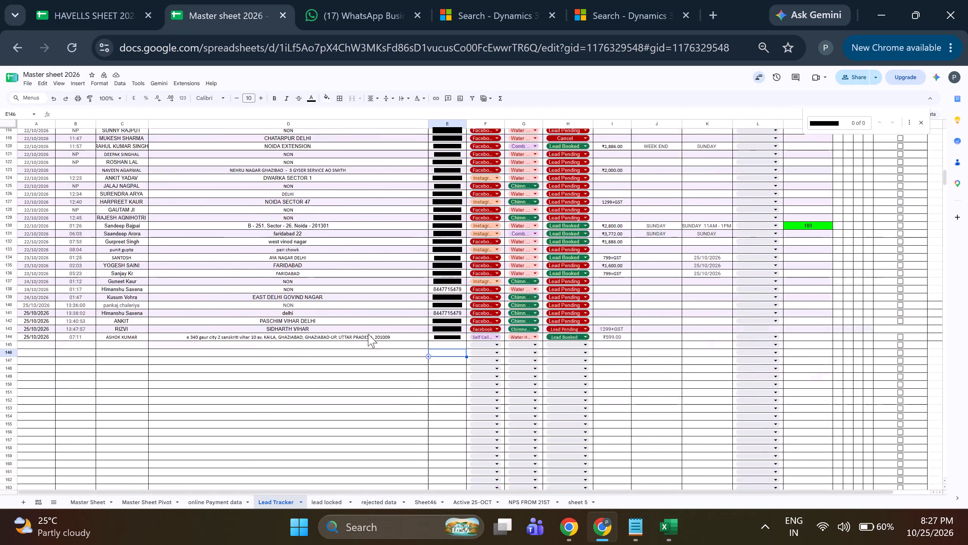
{"action": "scroll", "coordinate": [368, 334], "scroll_direction": "down", "scroll_amount": 1}
{"action": "left_click", "coordinate": [375, 269]}
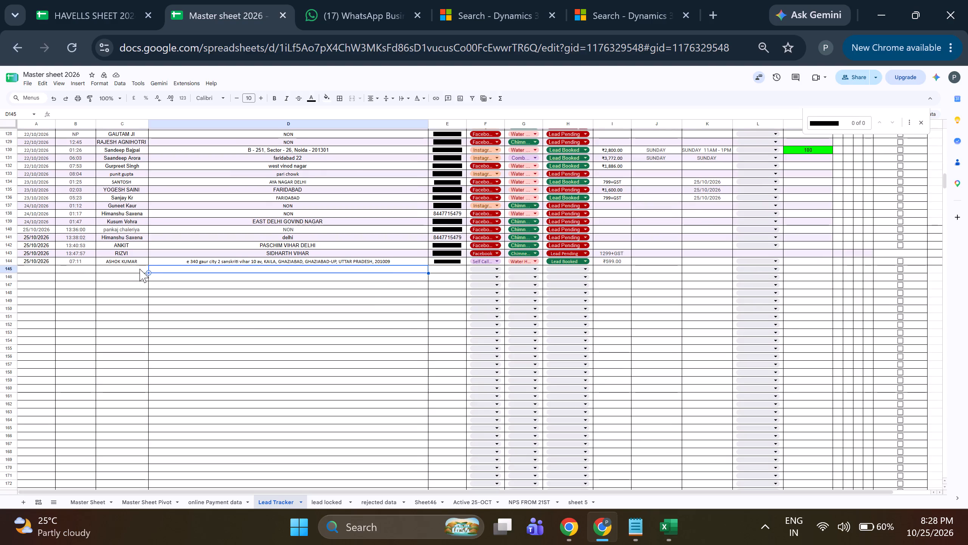
{"action": "left_click", "coordinate": [436, 262]}
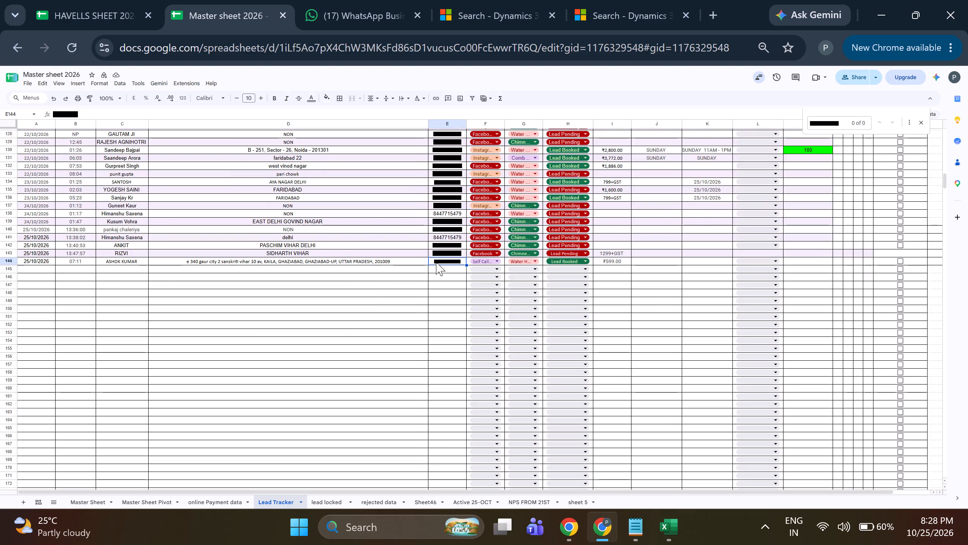
{"action": "key", "text": "ctrl+c"}
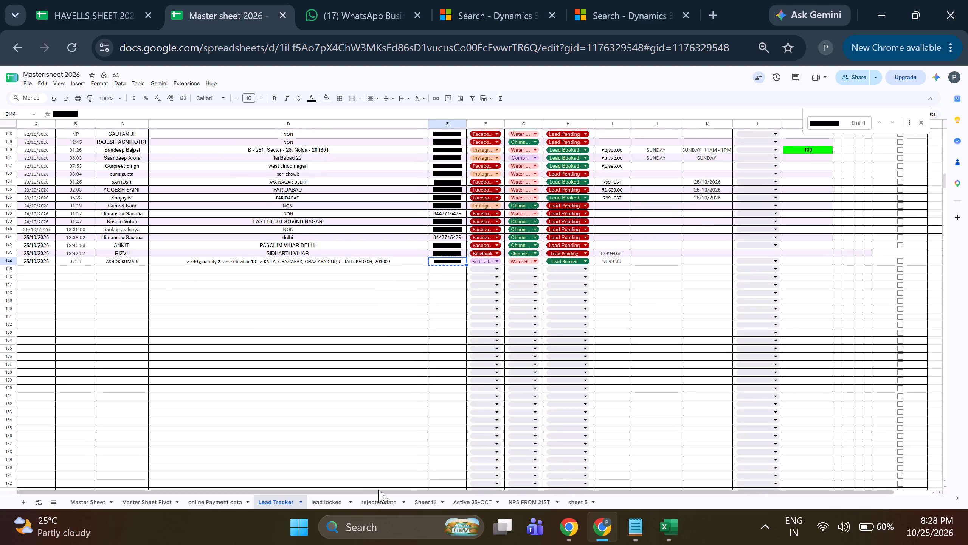
{"action": "left_click", "coordinate": [337, 500]}
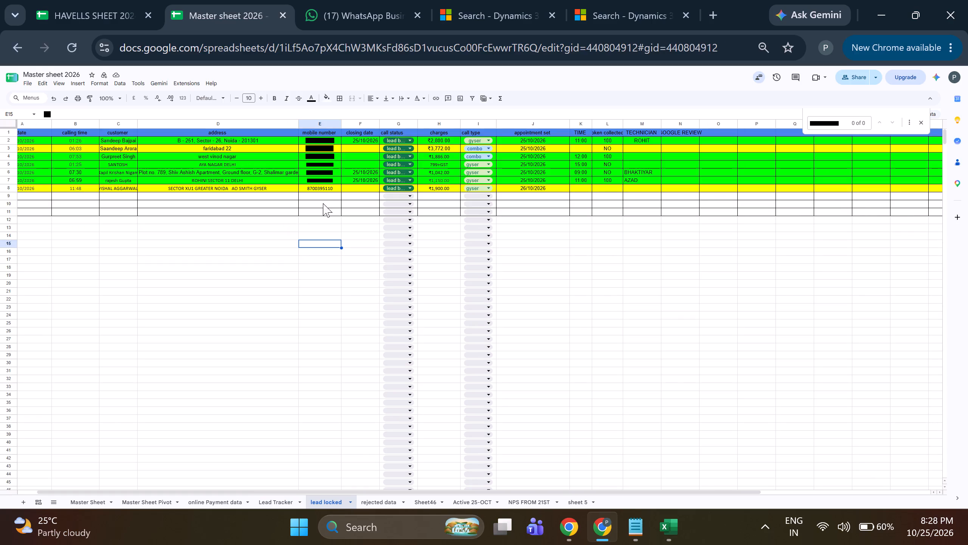
{"action": "left_click", "coordinate": [315, 198]}
{"action": "key", "text": "ctrl+v"}
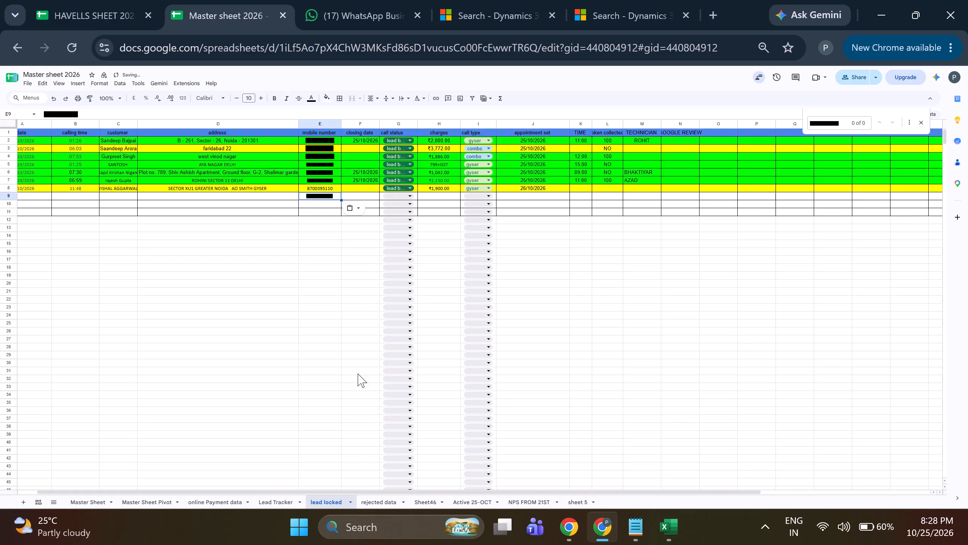
Copy the customer's address from Lead Tracker row 144 into the address column of row 9 on the lead locked sheet.
{"action": "left_click", "coordinate": [283, 503]}
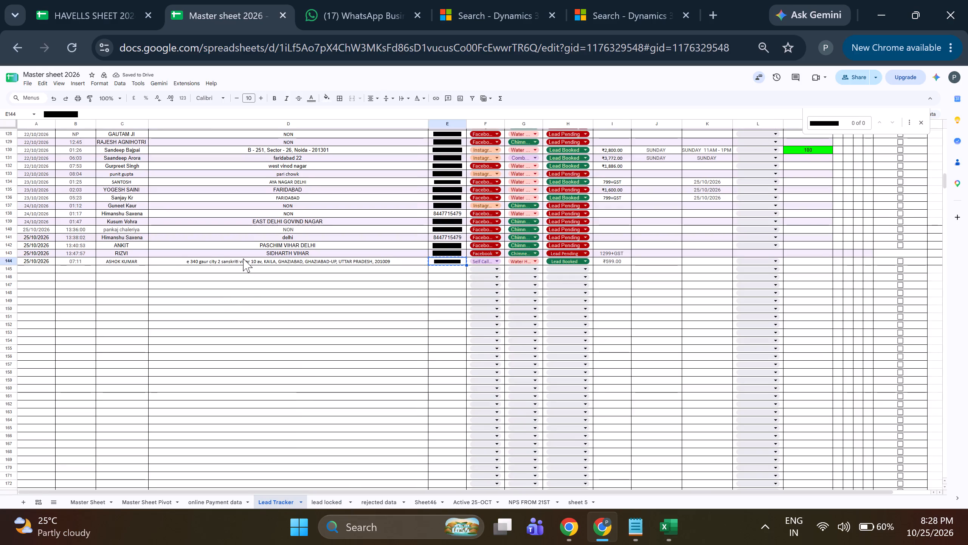
{"action": "left_click", "coordinate": [239, 262]}
{"action": "key", "text": "ctrl+c"}
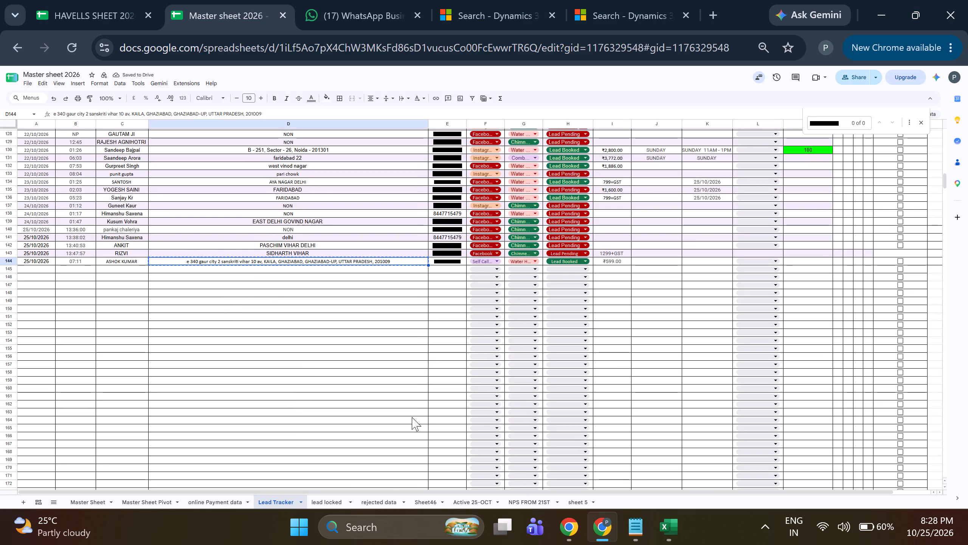
{"action": "left_click", "coordinate": [324, 502]}
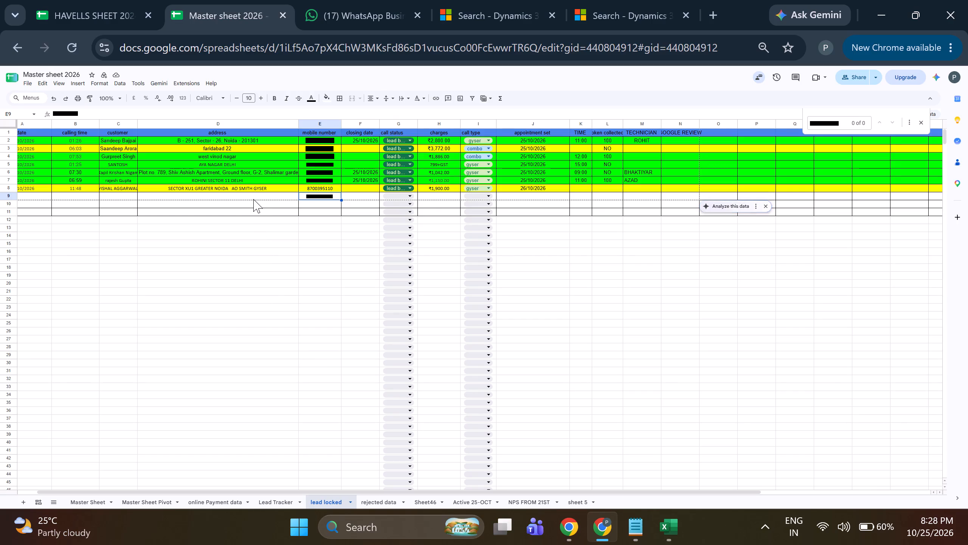
{"action": "left_click", "coordinate": [253, 199]}
{"action": "key", "text": "ctrl+v"}
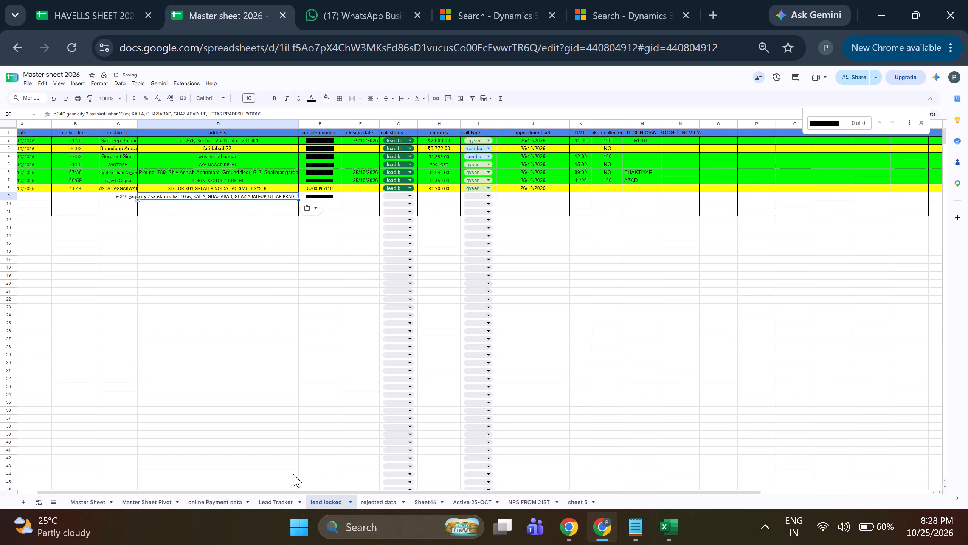
Copy the customer's name from Lead Tracker row 144 into the customer column of row 9 on the lead locked sheet.
{"action": "left_click", "coordinate": [274, 502]}
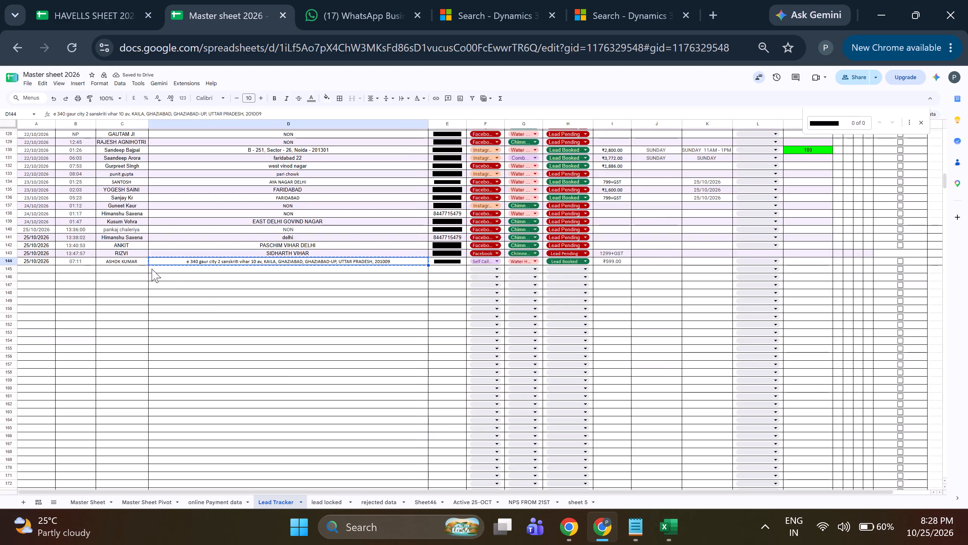
{"action": "left_click", "coordinate": [126, 260]}
{"action": "key", "text": "ctrl+c"}
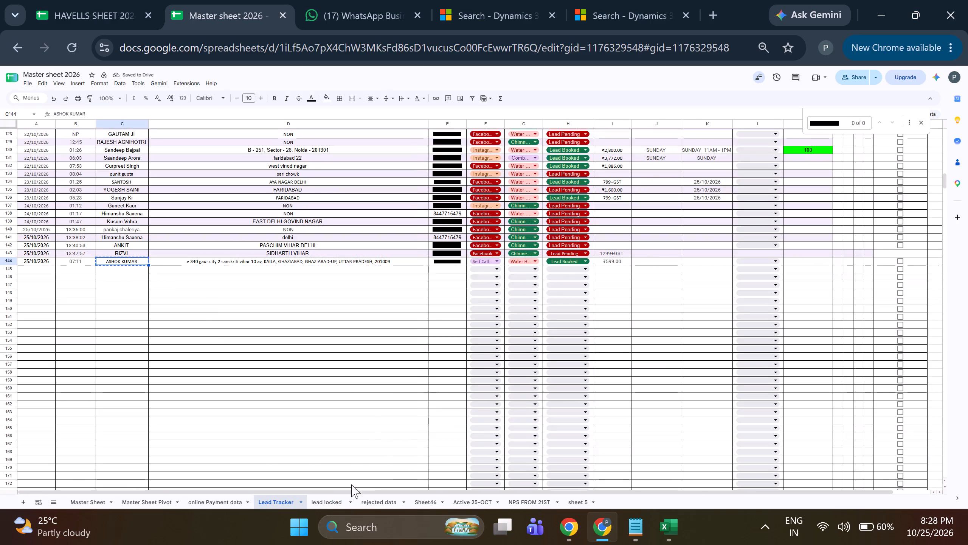
{"action": "left_click", "coordinate": [324, 501]}
{"action": "left_click", "coordinate": [112, 198]}
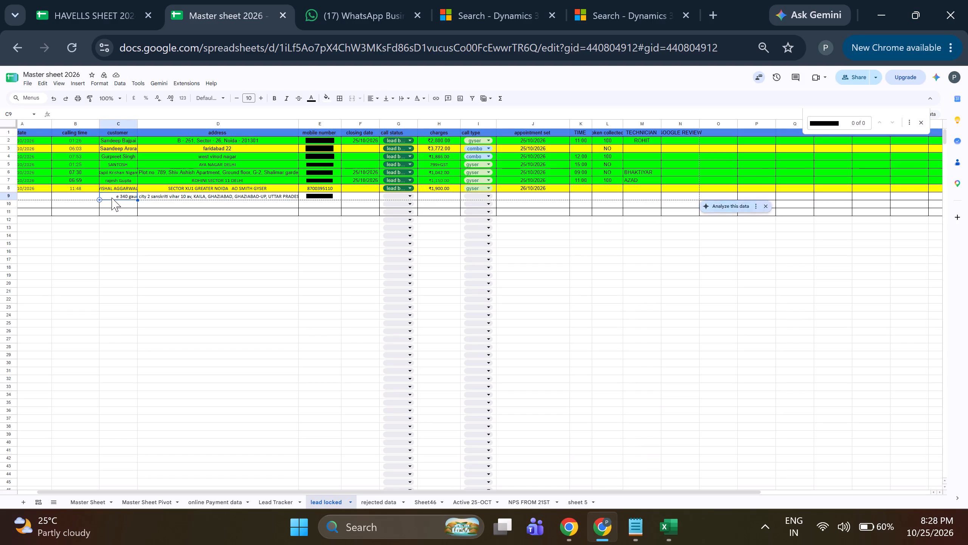
{"action": "key", "text": "ctrl+v"}
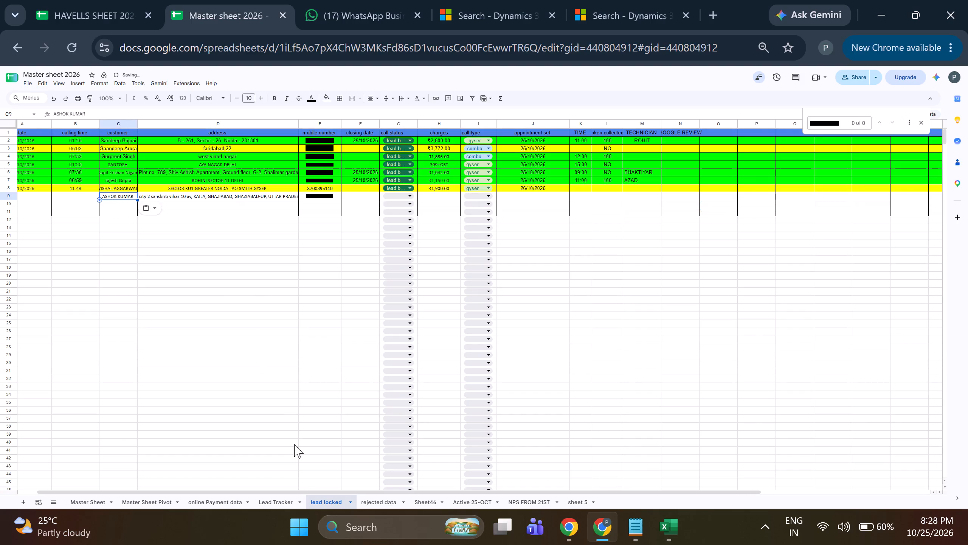
Copy the date 25/10/2026 from Lead Tracker row 144 into the date column of row 9 on the lead locked sheet.
{"action": "left_click", "coordinate": [262, 505]}
{"action": "left_click", "coordinate": [35, 265]}
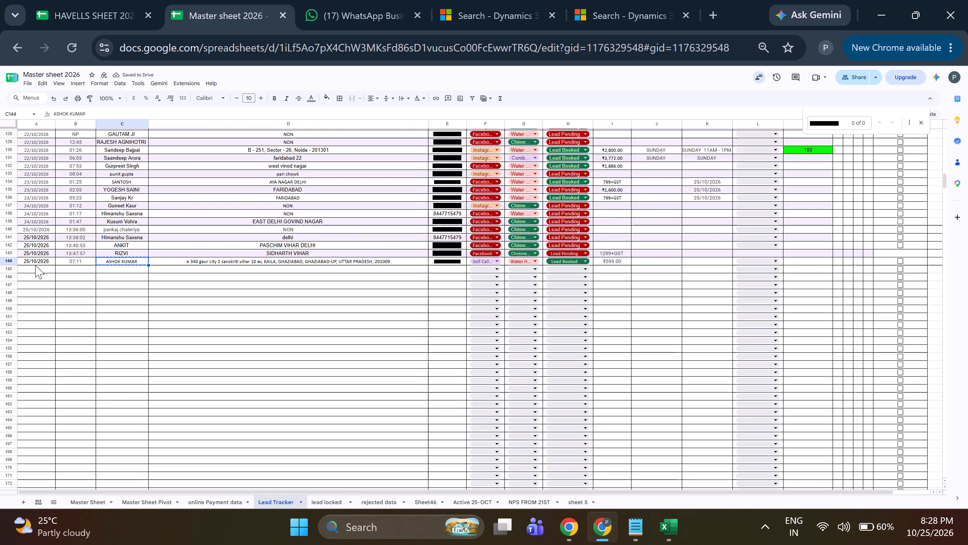
{"action": "key", "text": "ctrl+c"}
{"action": "left_click", "coordinate": [327, 505]}
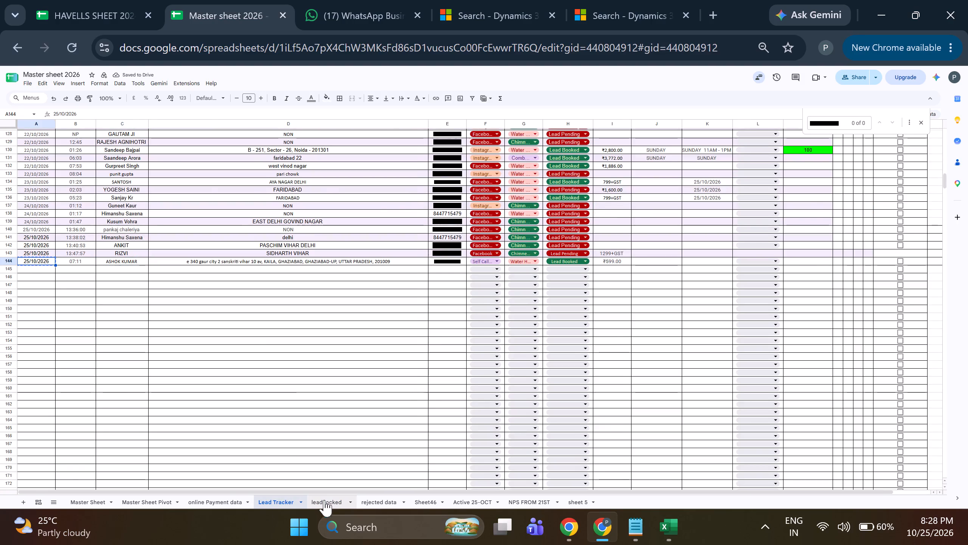
{"action": "left_click", "coordinate": [35, 194]}
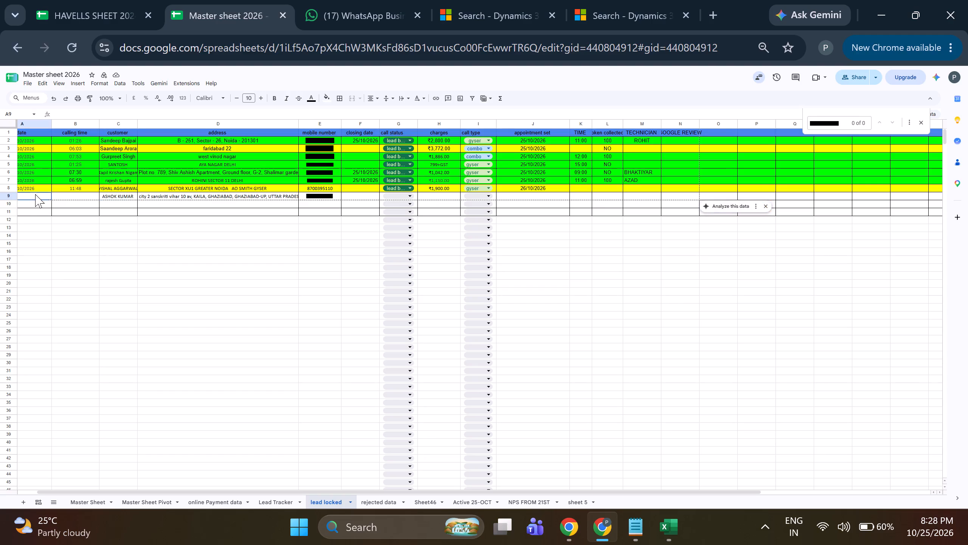
{"action": "key", "text": "ctrl+v"}
Copy the calling time 07:11 from Lead Tracker row 144 into the calling time column of row 9 on the lead locked sheet.
{"action": "left_click", "coordinate": [83, 195]}
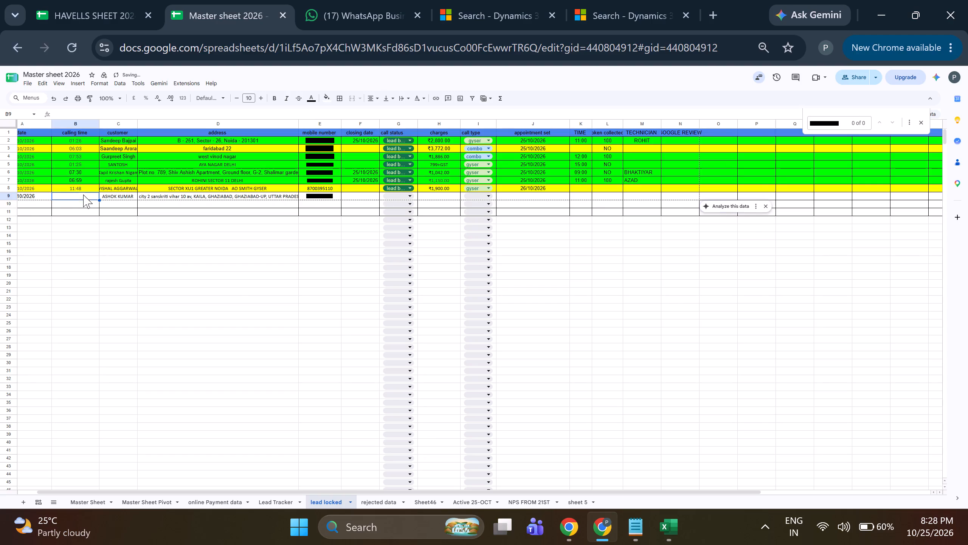
{"action": "left_click", "coordinate": [279, 503]}
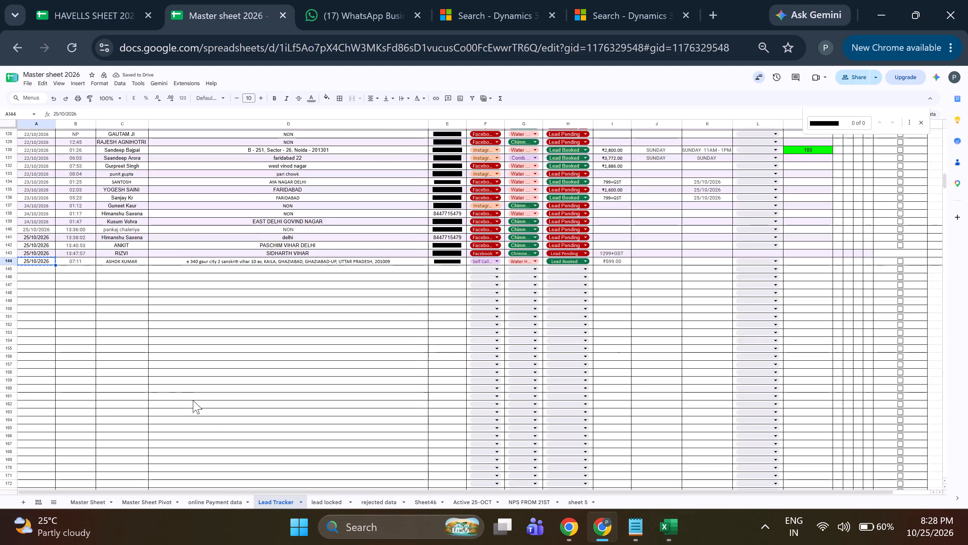
{"action": "left_click", "coordinate": [72, 264]}
{"action": "key", "text": "ctrl+c"}
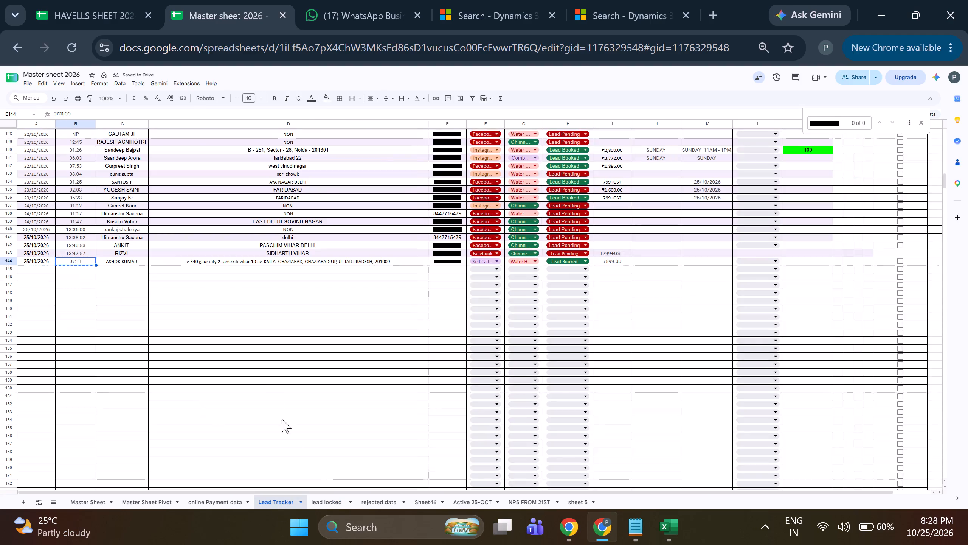
{"action": "left_click", "coordinate": [329, 506]}
{"action": "left_click", "coordinate": [79, 196]}
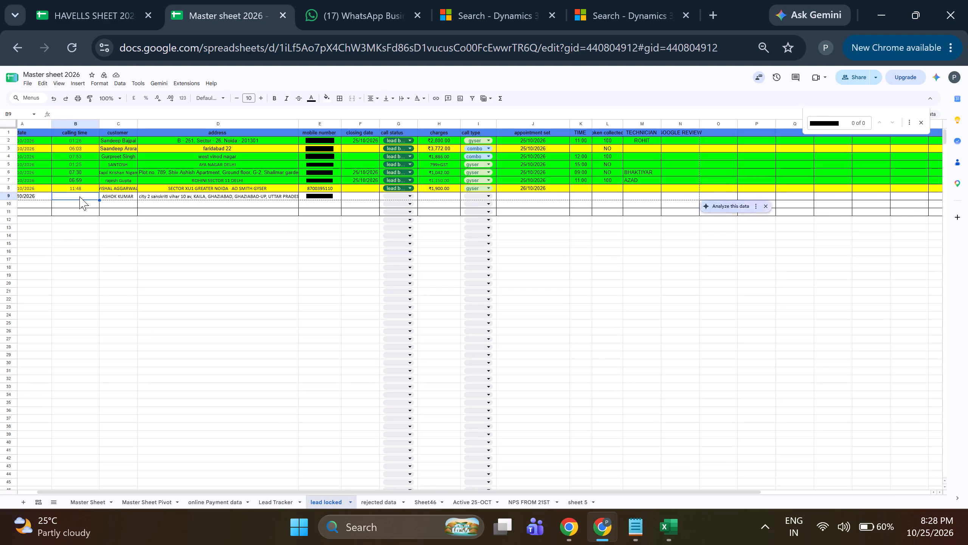
{"action": "key", "text": "ctrl+v"}
{"action": "left_click", "coordinate": [118, 283]}
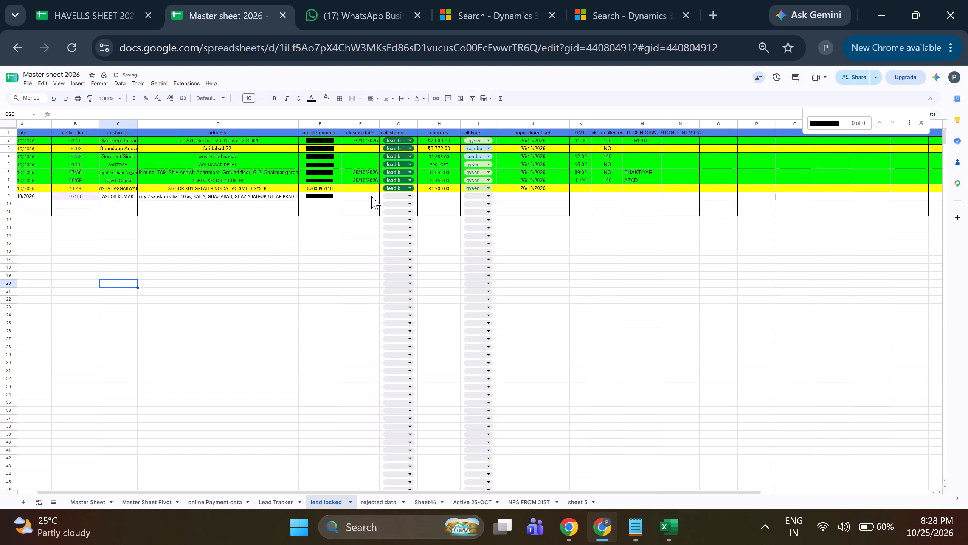
Set the call status of the new lead in row 9 to lead booked.
{"action": "left_click", "coordinate": [392, 198]}
{"action": "left_click", "coordinate": [395, 210]}
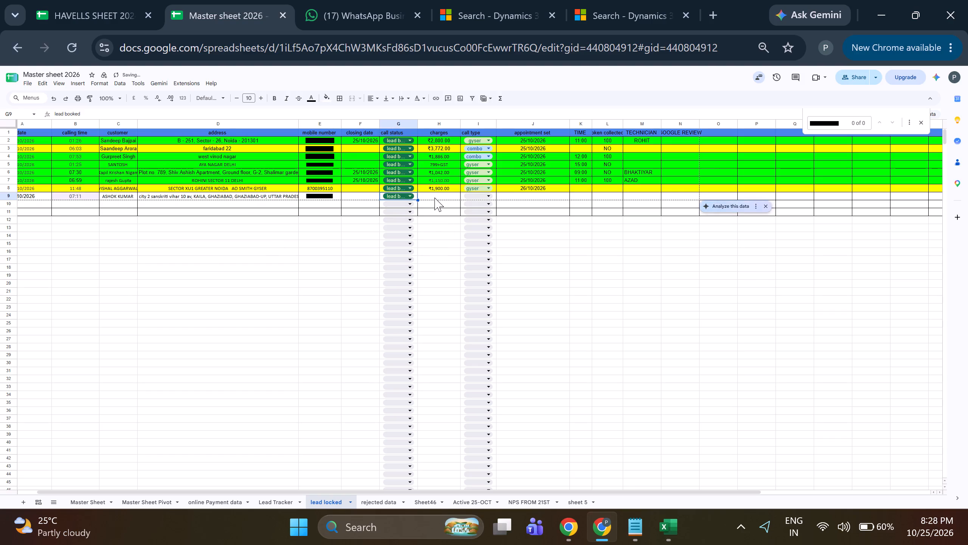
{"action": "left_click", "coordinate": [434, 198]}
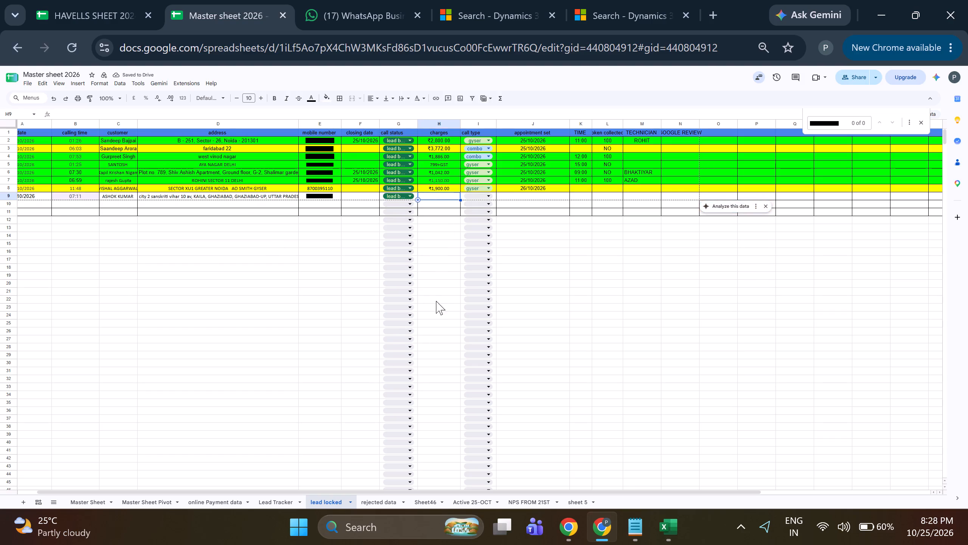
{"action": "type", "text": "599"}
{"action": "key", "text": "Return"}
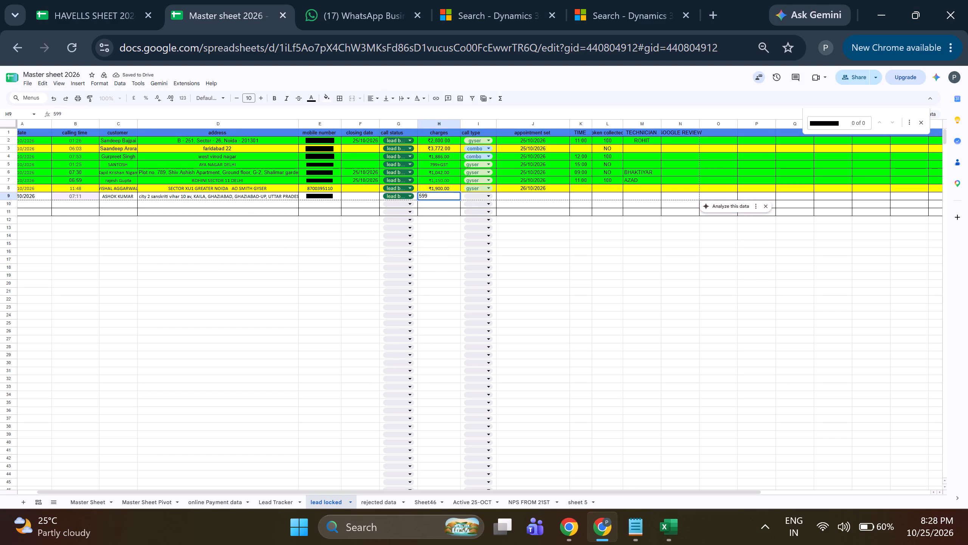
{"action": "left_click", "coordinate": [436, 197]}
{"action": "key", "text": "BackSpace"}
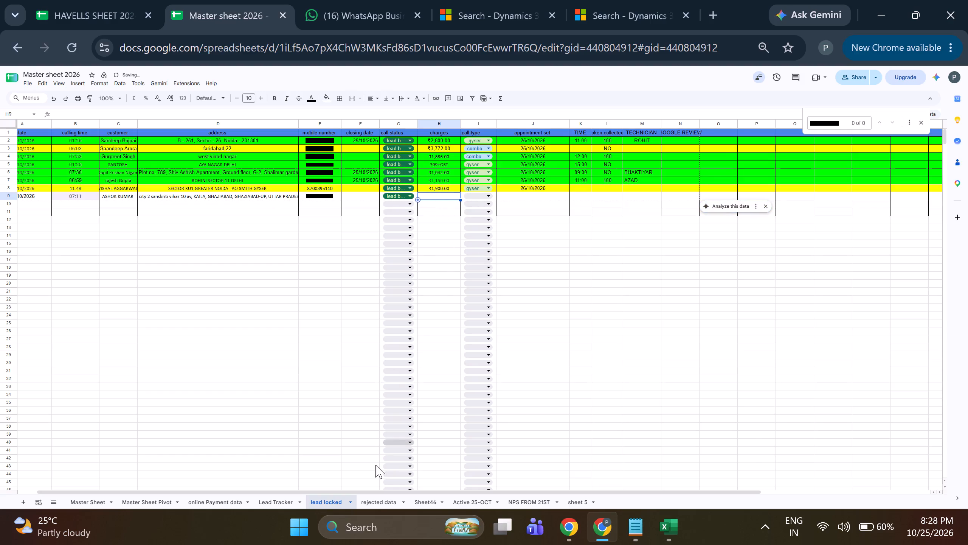
Copy the ₹599.00 charge from Lead Tracker row 144 into the charges column of row 9 on the lead locked sheet.
{"action": "left_click", "coordinate": [370, 505]}
{"action": "left_click", "coordinate": [292, 501]}
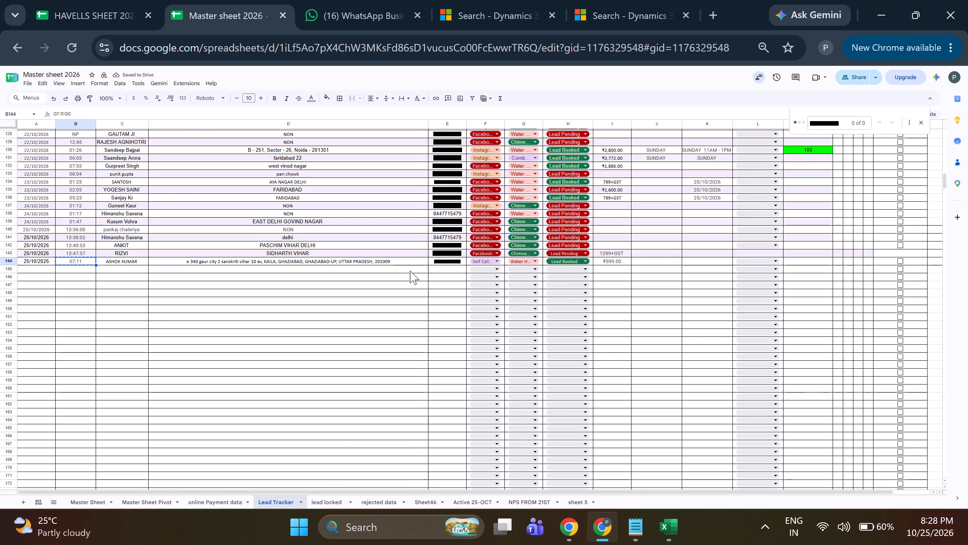
{"action": "left_click", "coordinate": [624, 258]}
{"action": "key", "text": "ctrl+c"}
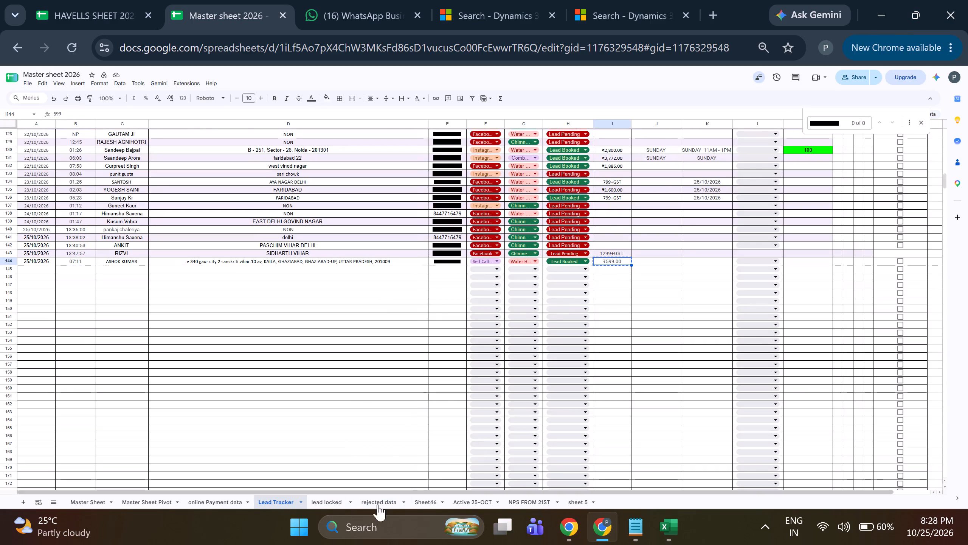
{"action": "left_click", "coordinate": [336, 502]}
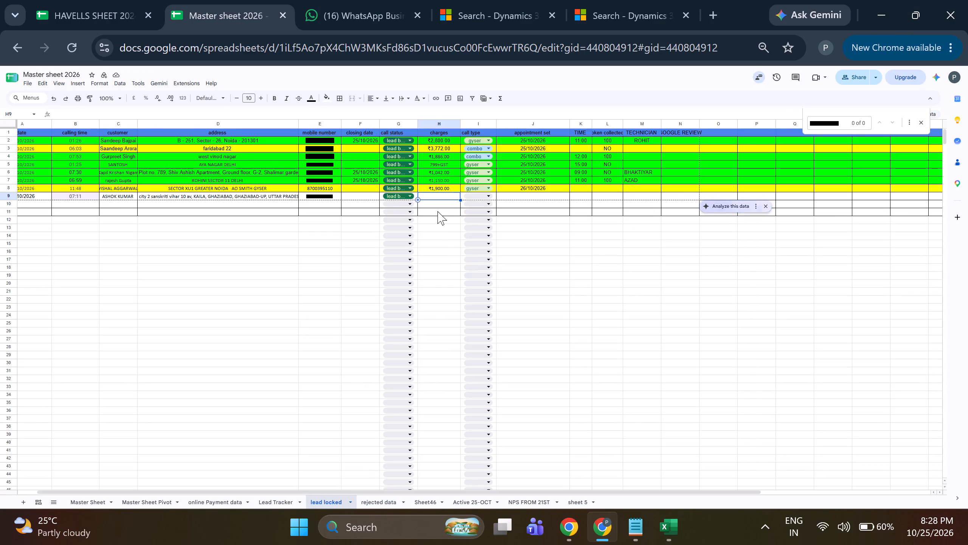
{"action": "key", "text": "ctrl+v"}
{"action": "left_click", "coordinate": [515, 198]}
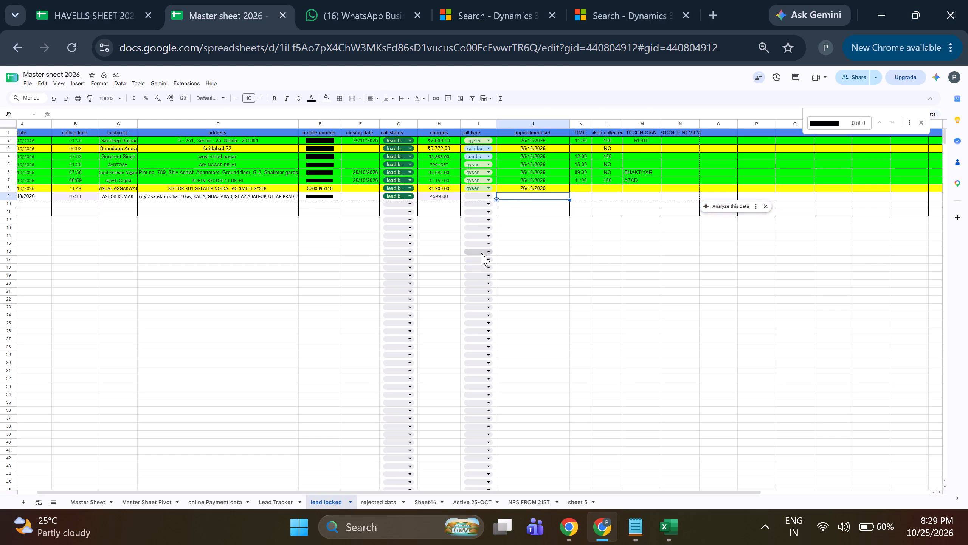
Change the TIME entry of the west vinod nagar lead in row 4 to 1100:00.
{"action": "double_click", "coordinate": [579, 158]}
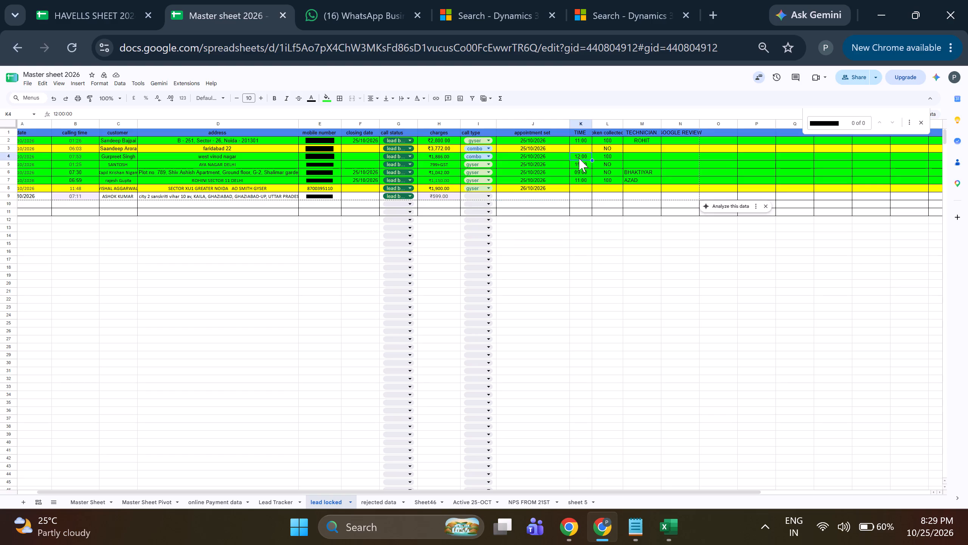
{"action": "left_click", "coordinate": [579, 158]}
{"action": "key", "text": "BackSpace"}
{"action": "key", "text": "BackSpace"}
{"action": "key", "text": "1"}
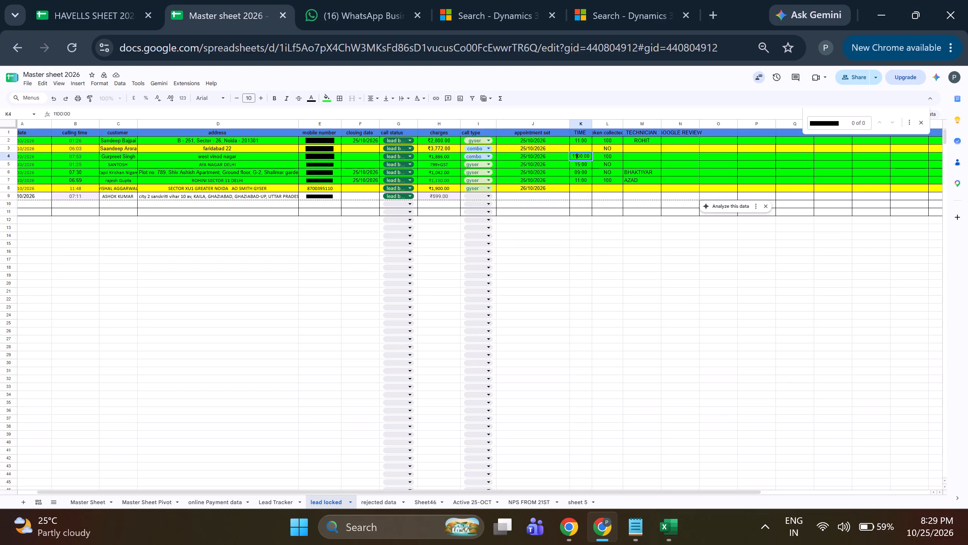
{"action": "key", "text": "Return"}
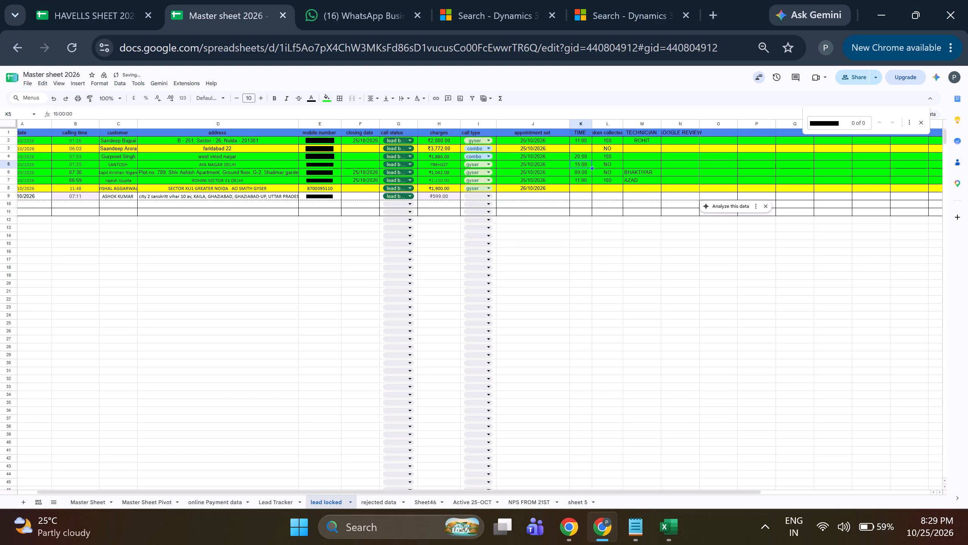
Replace the TIME entry of the west vinod nagar lead in row 4 with 11.
{"action": "key", "text": "Up"}
{"action": "key", "text": "BackSpace"}
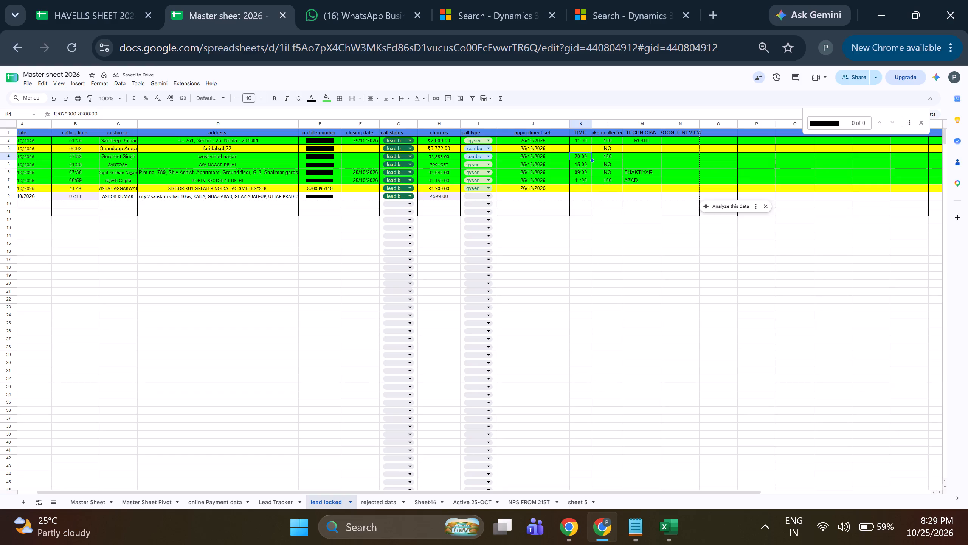
{"action": "type", "text": "11"}
{"action": "key", "text": "Return"}
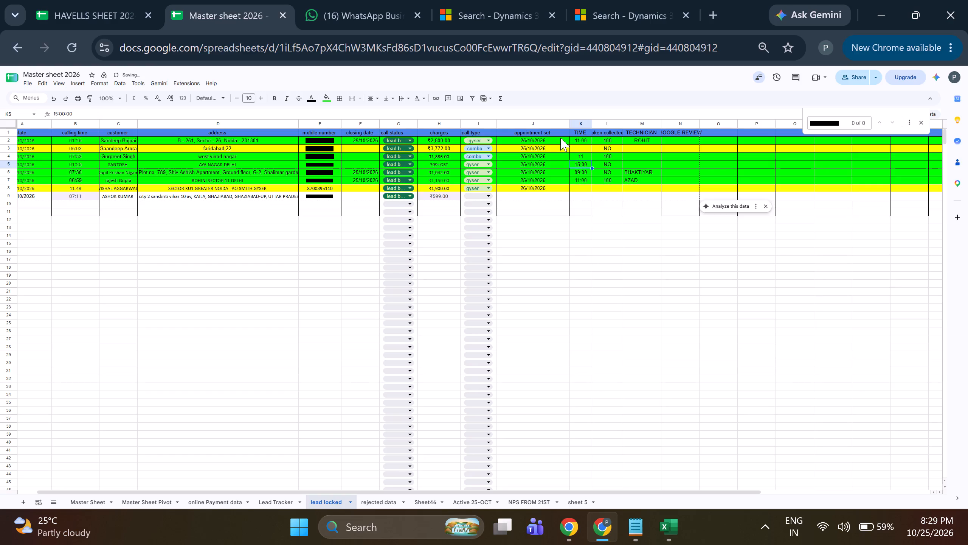
Set the appointment date of the west vinod nagar lead in row 4 to 26/10/2026.
{"action": "triple_click", "coordinate": [552, 156]}
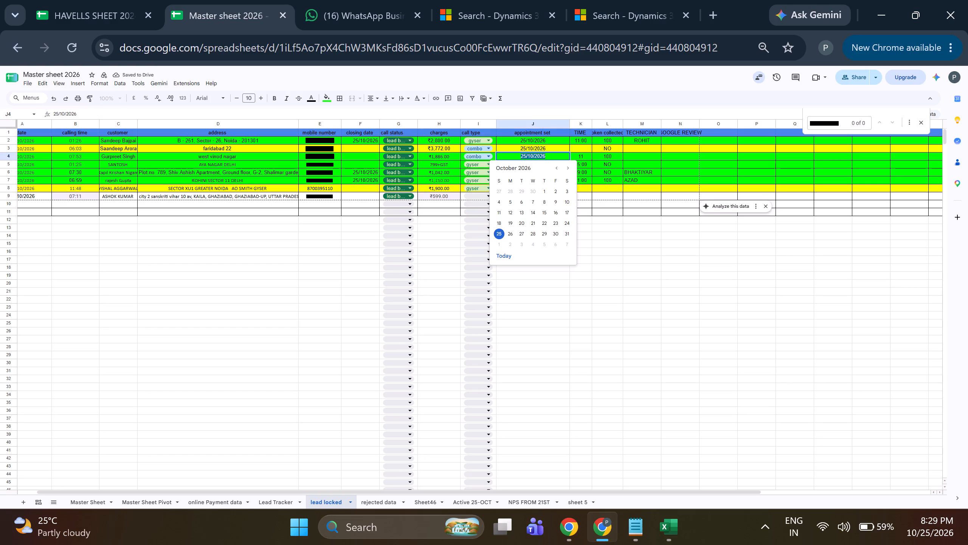
{"action": "left_click", "coordinate": [510, 233]}
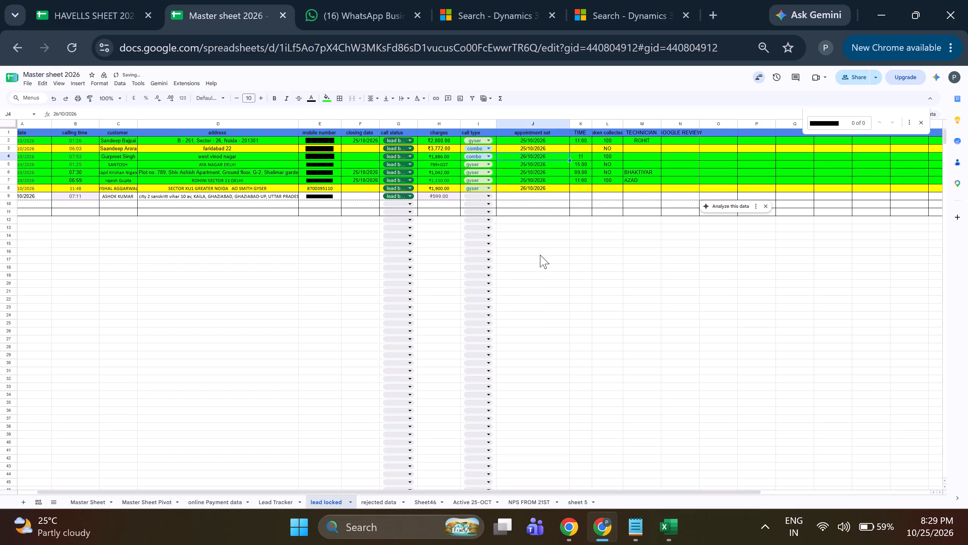
{"action": "left_click", "coordinate": [540, 255]}
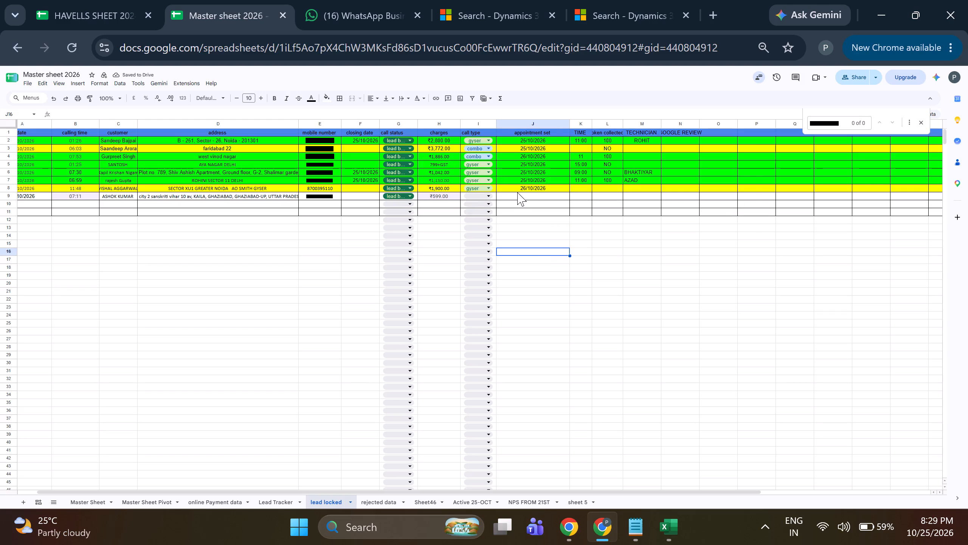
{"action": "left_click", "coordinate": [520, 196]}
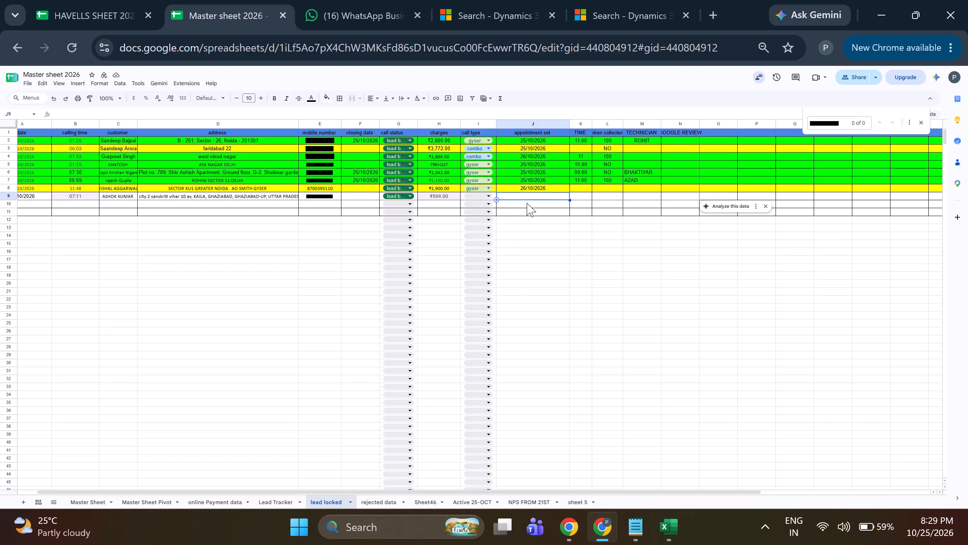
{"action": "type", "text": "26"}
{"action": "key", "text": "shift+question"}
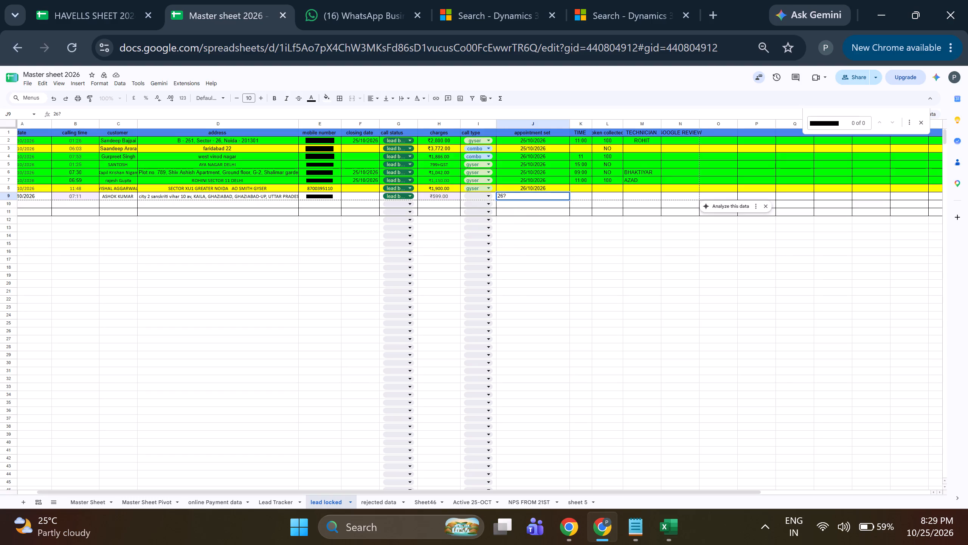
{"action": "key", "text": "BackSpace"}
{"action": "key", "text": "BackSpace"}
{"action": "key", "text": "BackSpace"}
Copy the appointment date 26/10/2026 from row 4 into the appointment set column of the new lead in row 9.
{"action": "key", "text": "Up"}
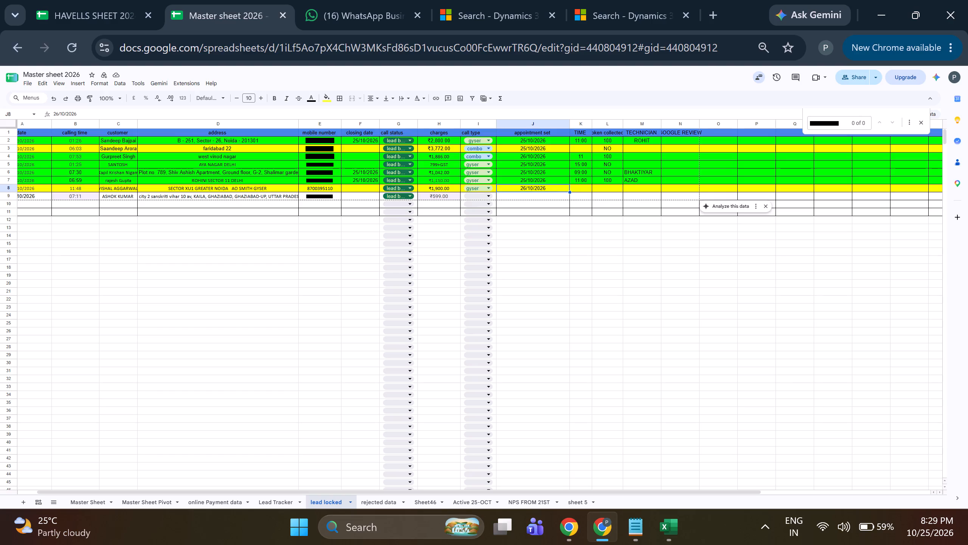
{"action": "key", "text": "Up"}
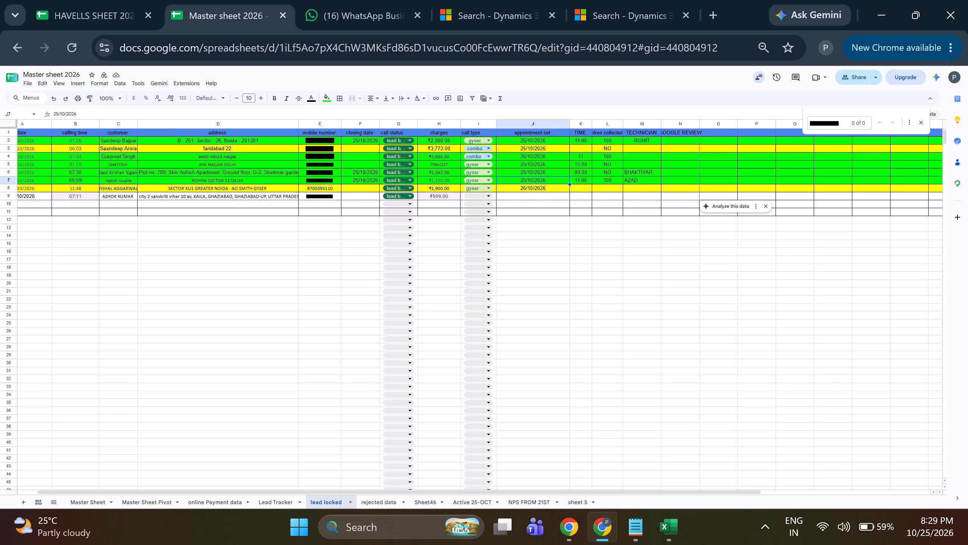
{"action": "key", "text": "Up"}
{"action": "key", "text": "Up"}
{"action": "key", "text": "Up"}
{"action": "key", "text": "ctrl+c"}
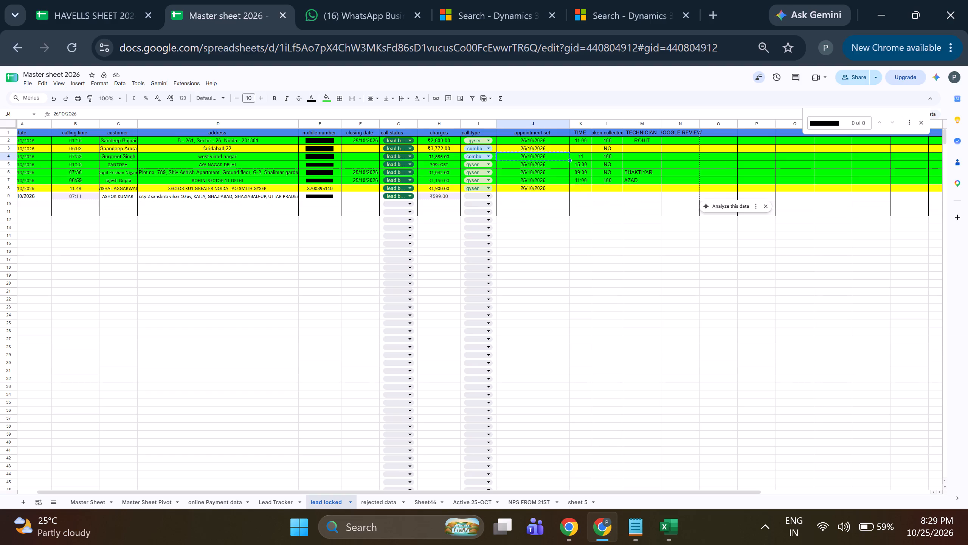
{"action": "key", "text": "Down"}
{"action": "key", "text": "Down"}
{"action": "key", "text": "Down"}
{"action": "key", "text": "Down"}
{"action": "key", "text": "Down"}
{"action": "key", "text": "ctrl+v"}
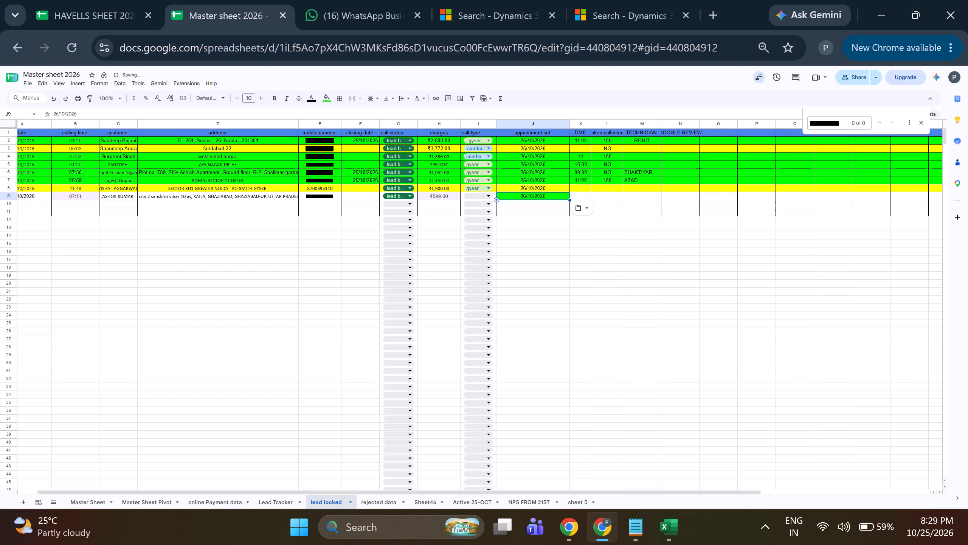
{"action": "left_click", "coordinate": [545, 268]}
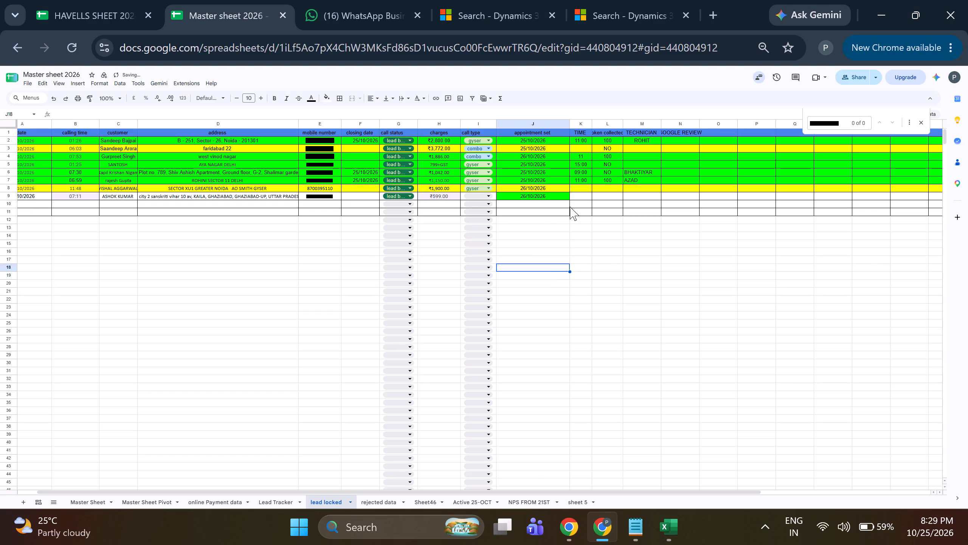
Fill the whole of row 9 with the same bright green as the other green lead rows.
{"action": "left_click", "coordinate": [5, 196]}
{"action": "left_click", "coordinate": [326, 98]}
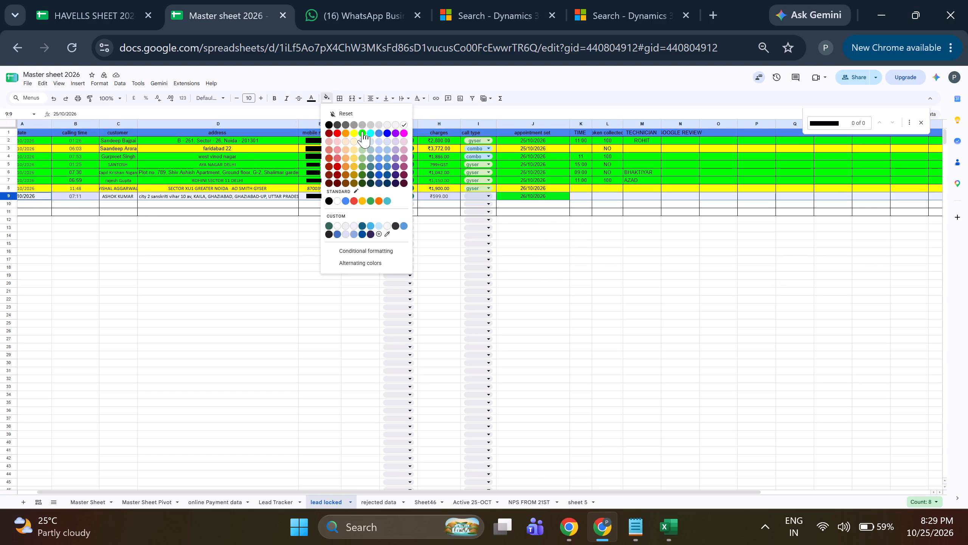
{"action": "left_click", "coordinate": [362, 131]}
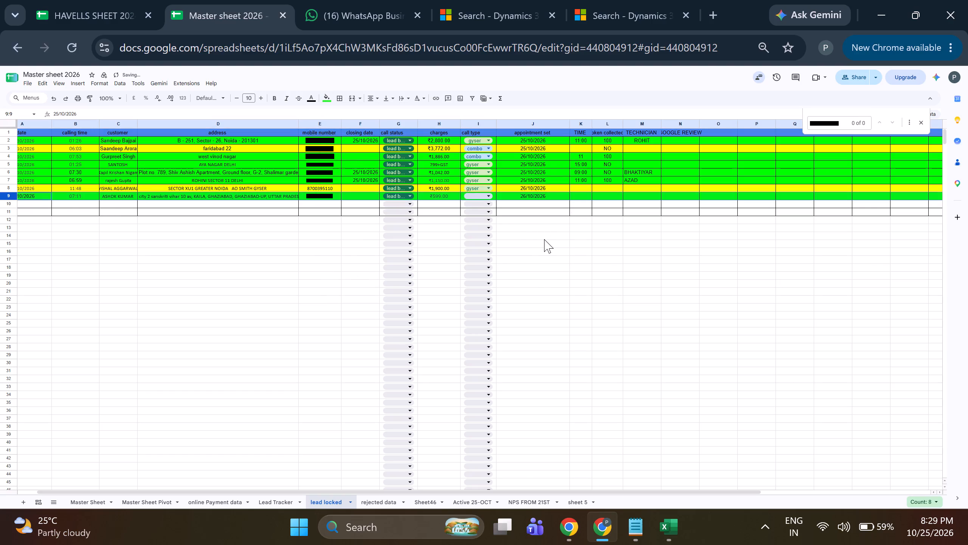
Set the call type of the new lead in row 9 to gyser.
{"action": "left_click", "coordinate": [582, 198]}
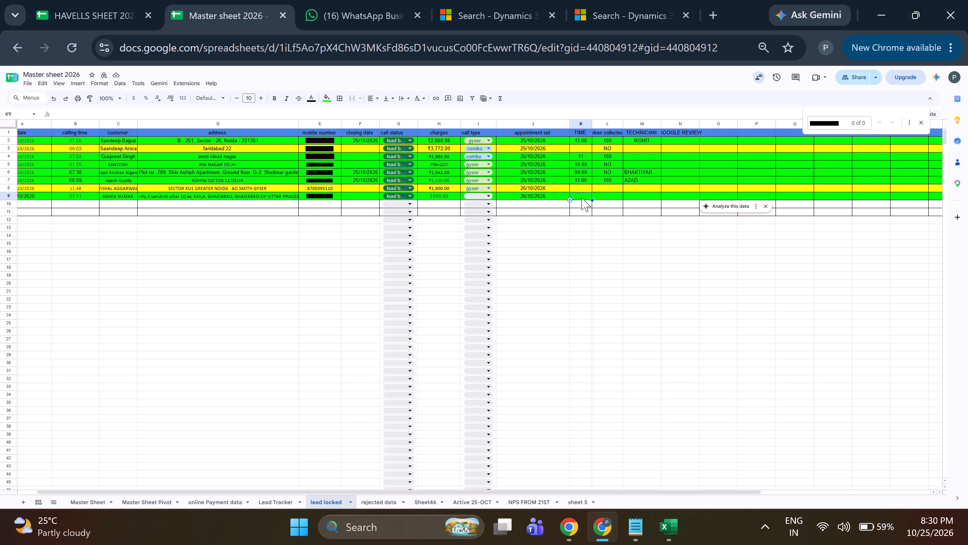
{"action": "left_click", "coordinate": [475, 196]}
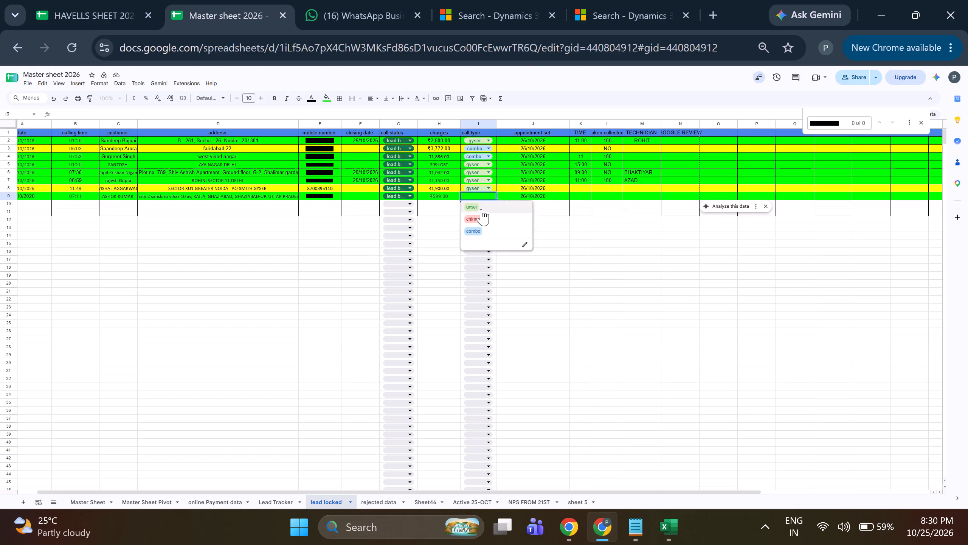
{"action": "left_click", "coordinate": [481, 209]}
Enter 10 in the TIME column of the new lead in row 9 and center it in the cell.
{"action": "left_click", "coordinate": [576, 196]}
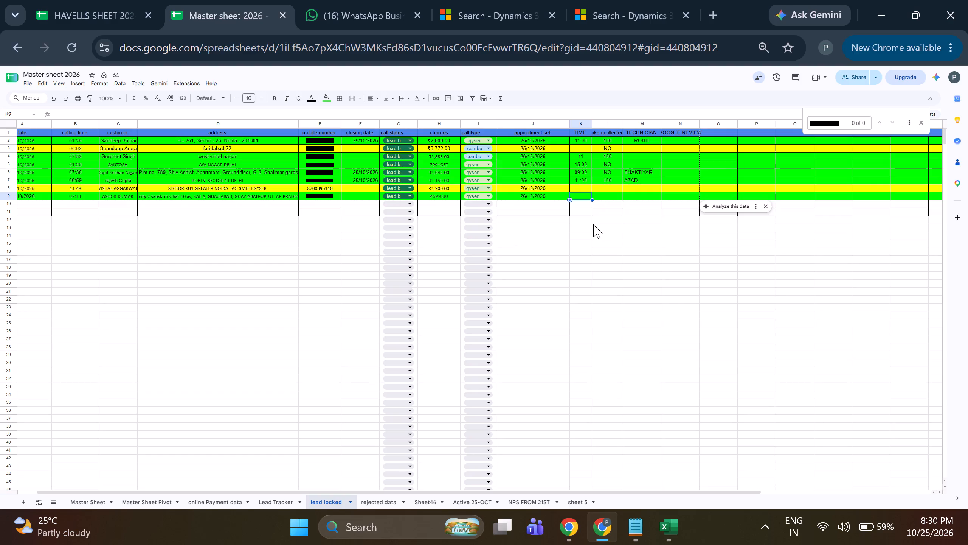
{"action": "type", "text": "10"}
{"action": "key", "text": "Return"}
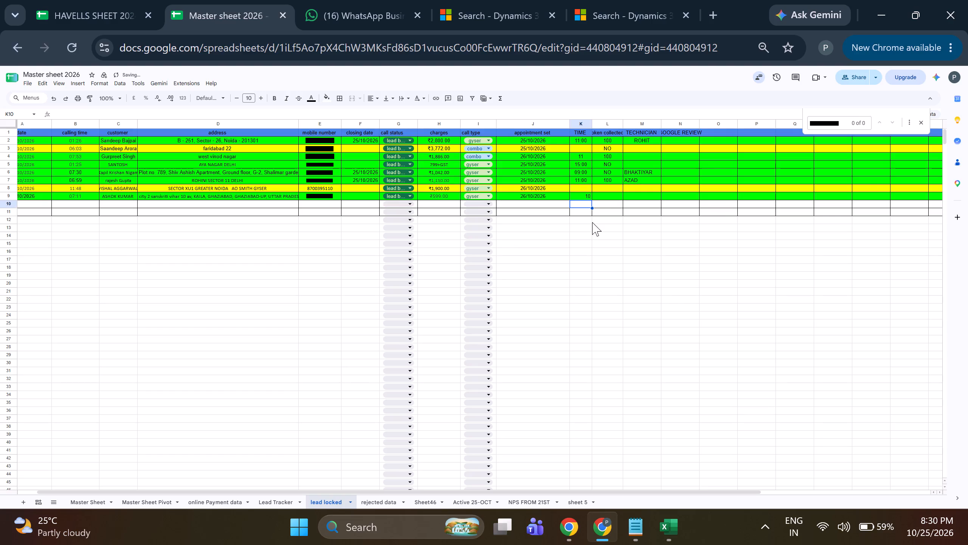
{"action": "left_click", "coordinate": [579, 197]}
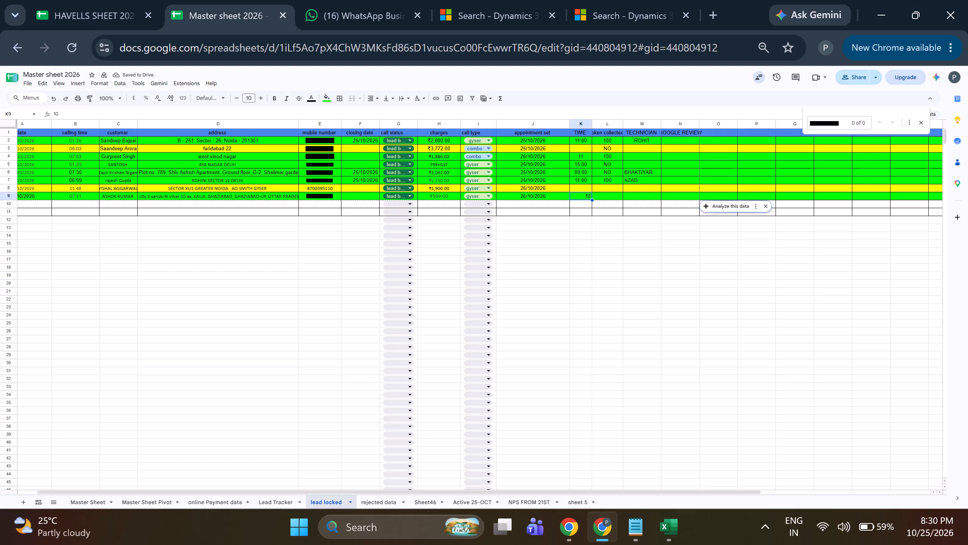
{"action": "left_click", "coordinate": [367, 99]}
{"action": "left_click", "coordinate": [384, 112]}
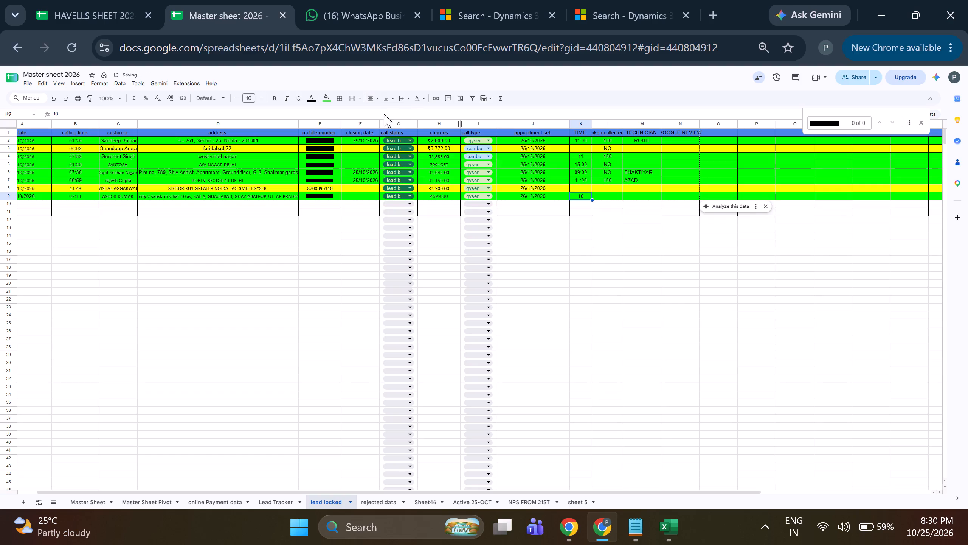
{"action": "left_click", "coordinate": [576, 253]}
Switch to the Dynamics 365 Havells Customer Service search page and select the existing search text.
{"action": "left_click", "coordinate": [597, 0]}
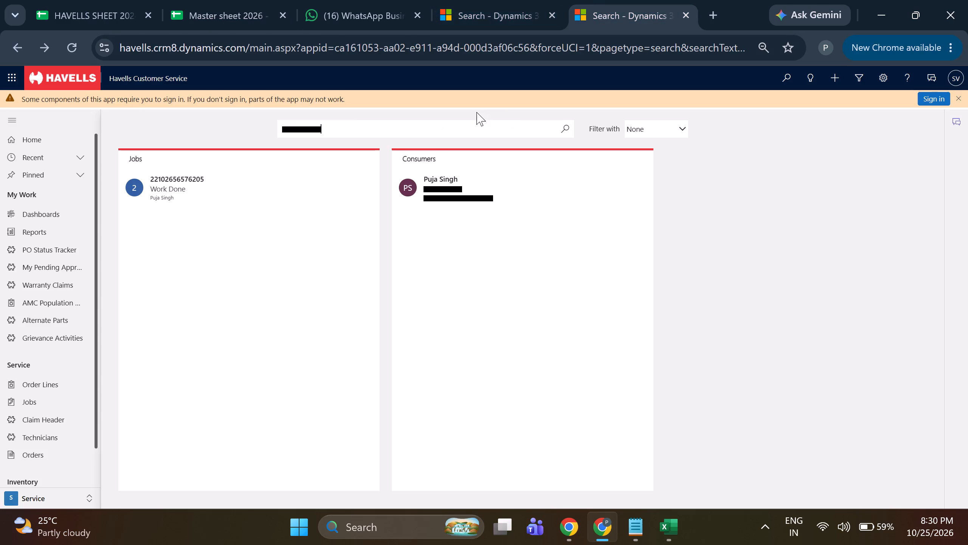
{"action": "left_click", "coordinate": [384, 116]}
{"action": "triple_click", "coordinate": [375, 132]}
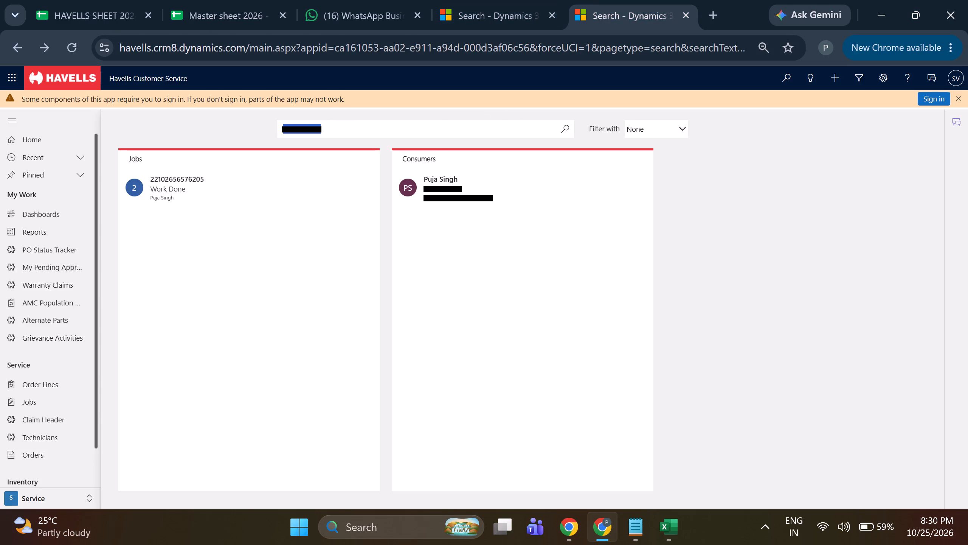
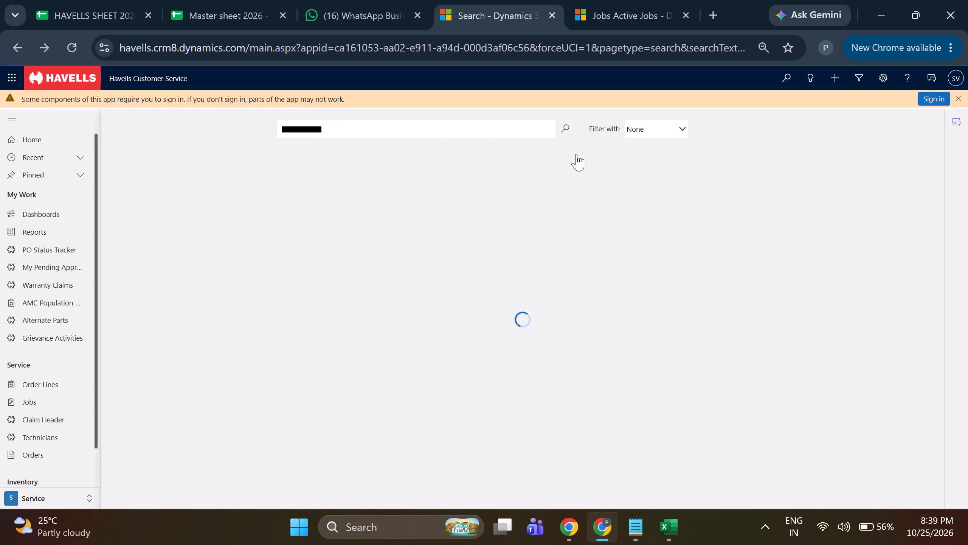
{"action": "left_click", "coordinate": [292, 188]}
{"action": "right_click", "coordinate": [292, 188]}
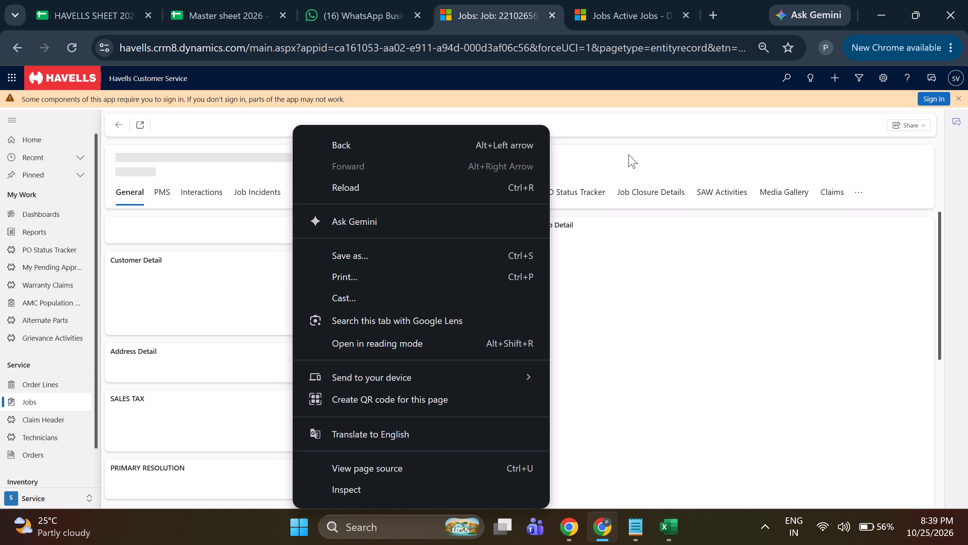
{"action": "left_click", "coordinate": [631, 156]}
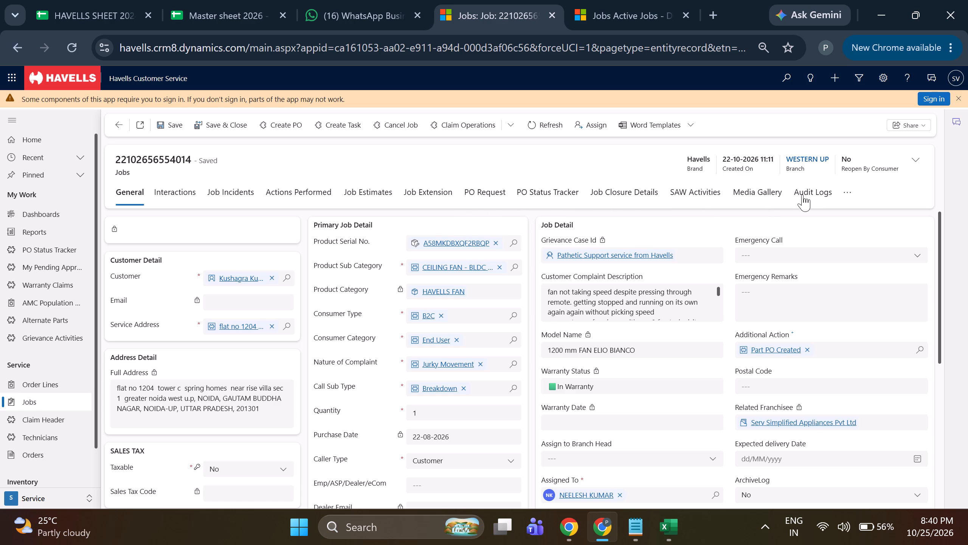
Review the spare parts related to the open job, and return to the search results.
{"action": "left_click", "coordinate": [846, 189]}
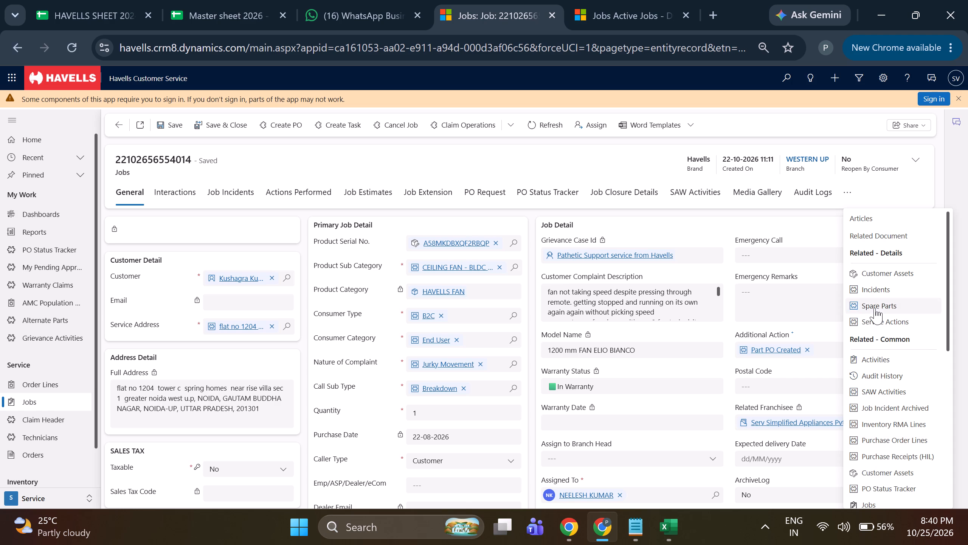
{"action": "left_click", "coordinate": [875, 308]}
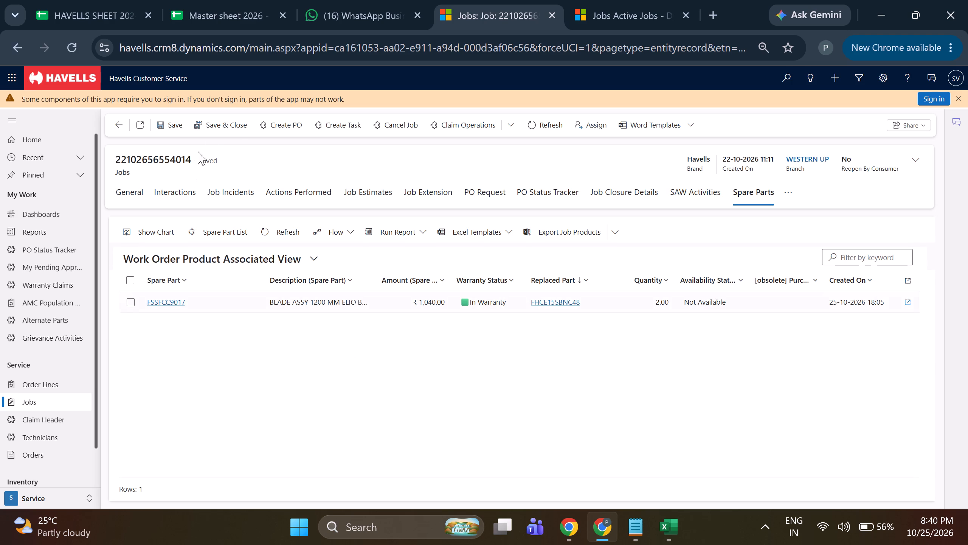
{"action": "left_click", "coordinate": [110, 121]}
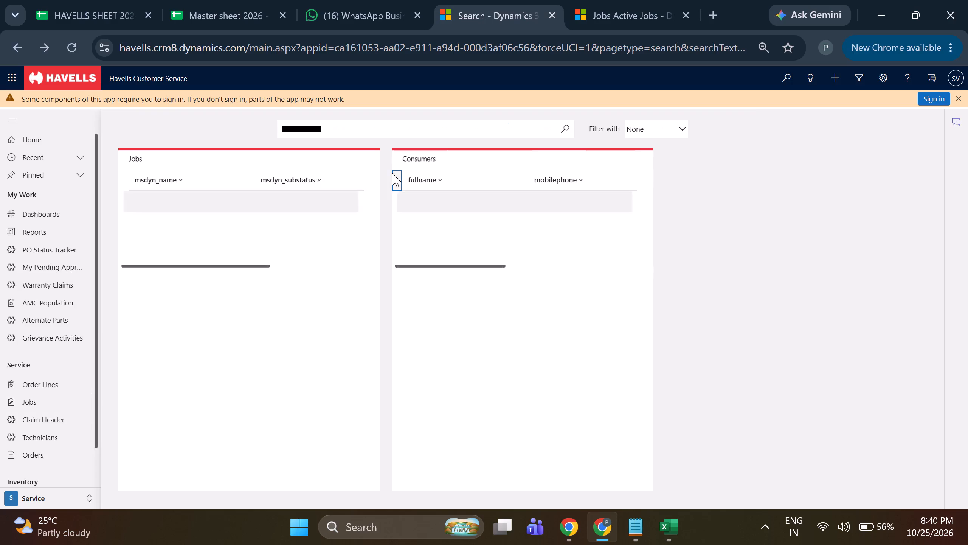
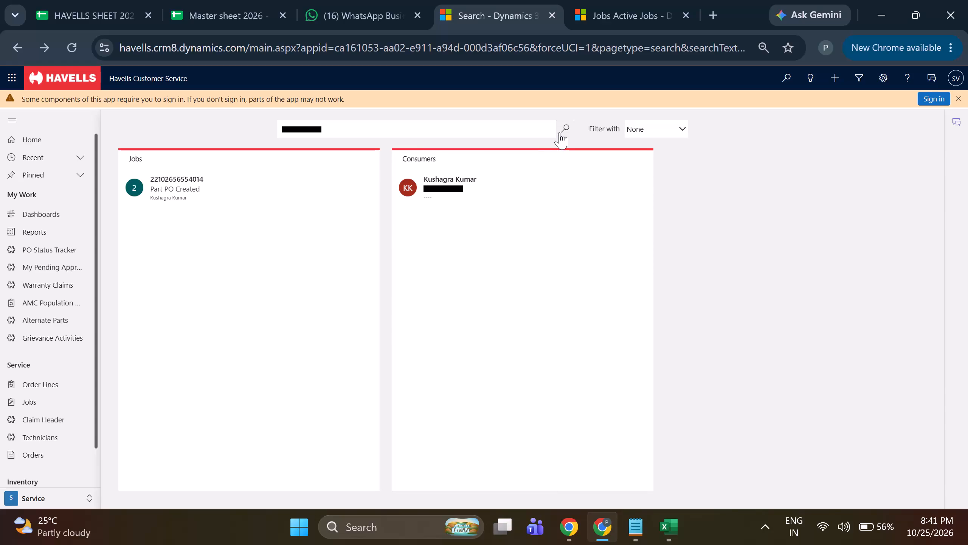
Switch to Master sheet 2026 and select the contact number cell in row 145, the first empty row of Lead Tracker.
{"action": "left_click", "coordinate": [243, 0]}
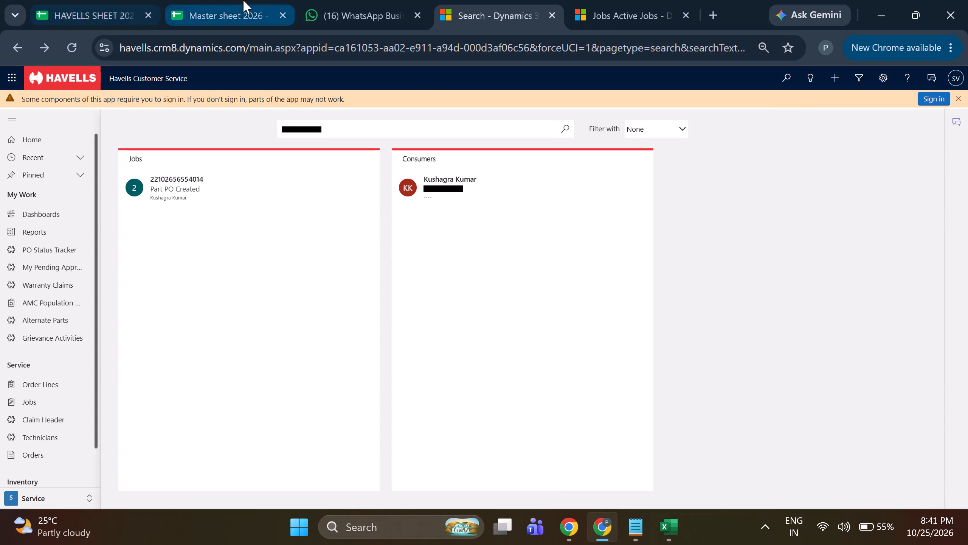
{"action": "left_click", "coordinate": [375, 276]}
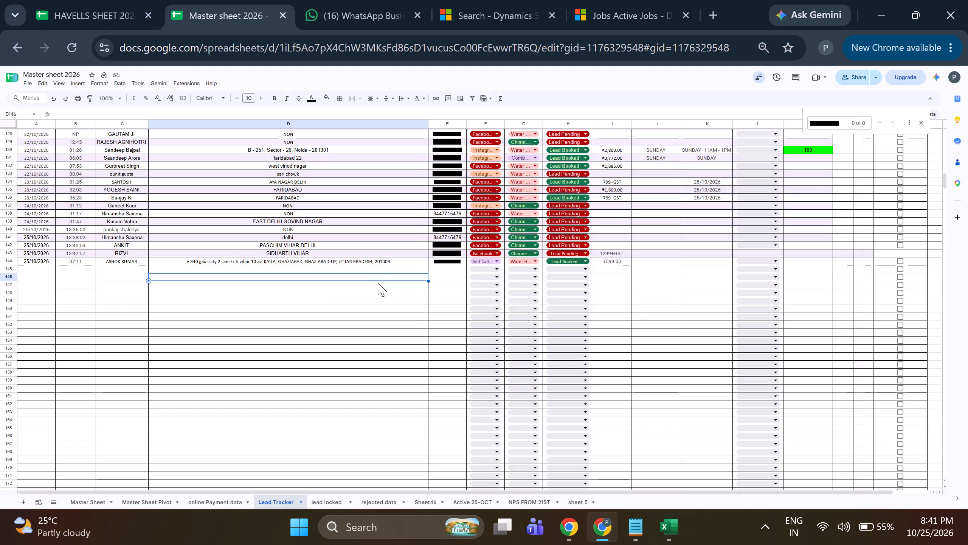
{"action": "left_click", "coordinate": [436, 270]}
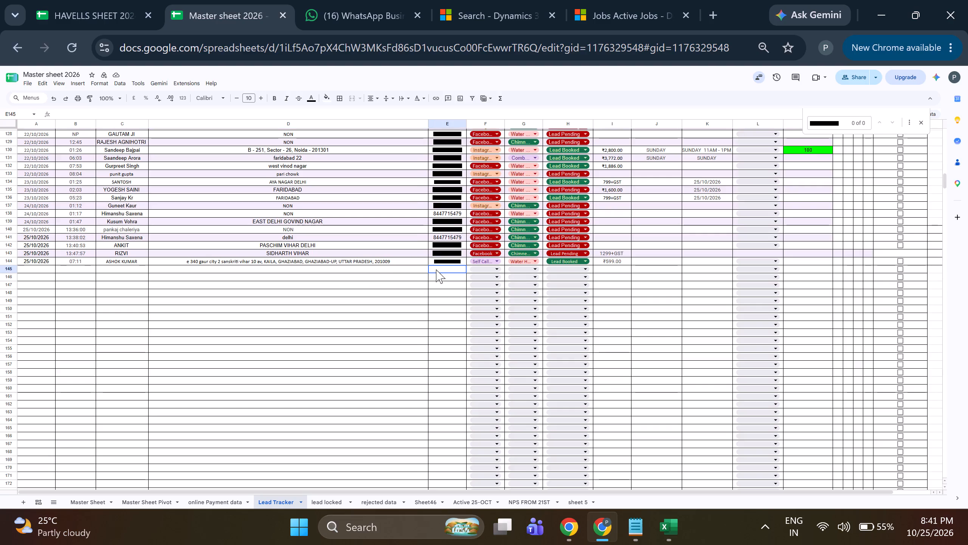
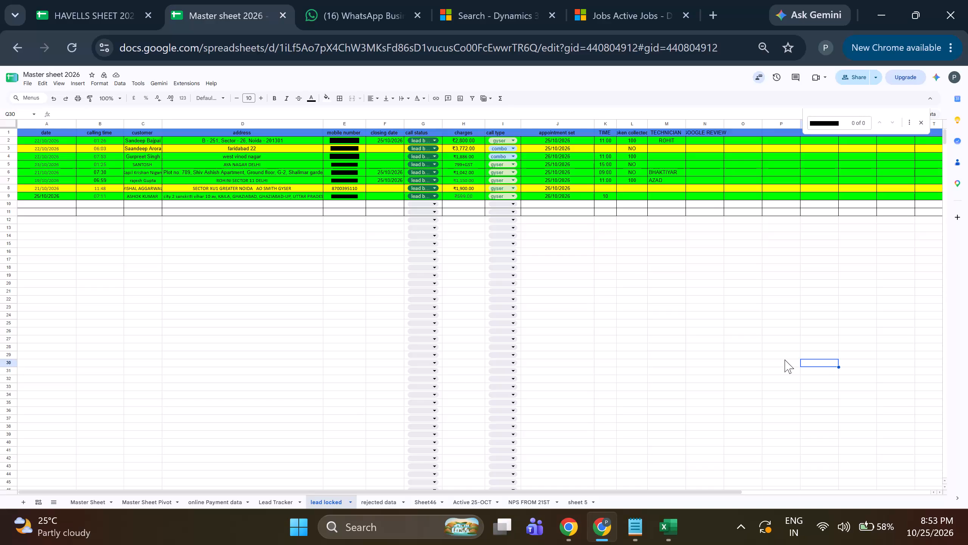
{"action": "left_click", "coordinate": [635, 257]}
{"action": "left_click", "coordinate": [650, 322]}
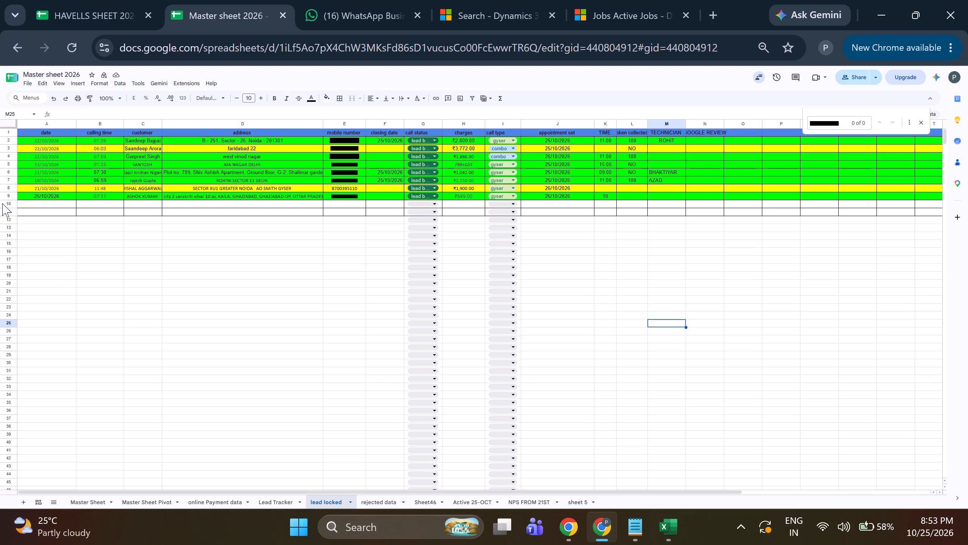
Remove all borders from the empty rows 10 and 11 below the last entry in the lead locked sheet.
{"action": "left_click_drag", "start_coordinate": [2, 203], "coordinate": [0, 215]}
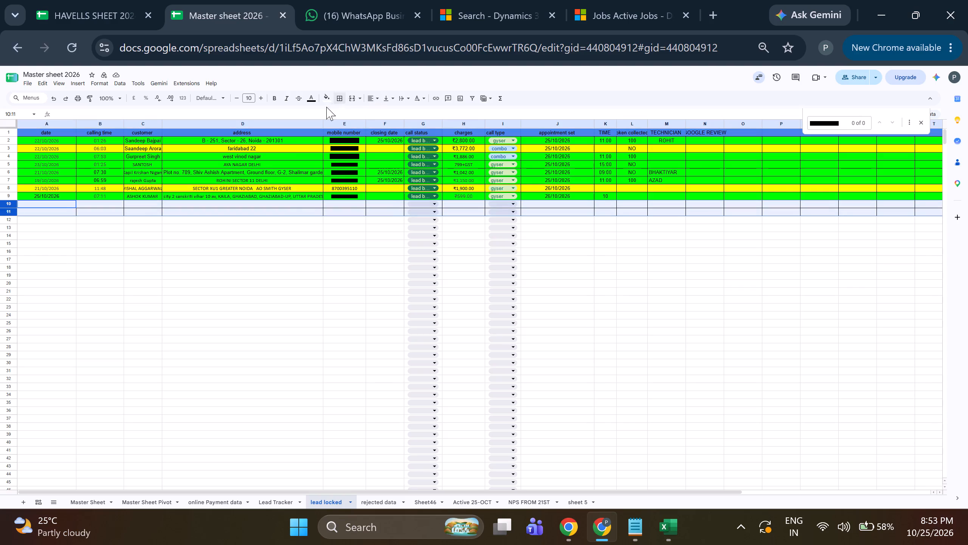
{"action": "left_click", "coordinate": [339, 100]}
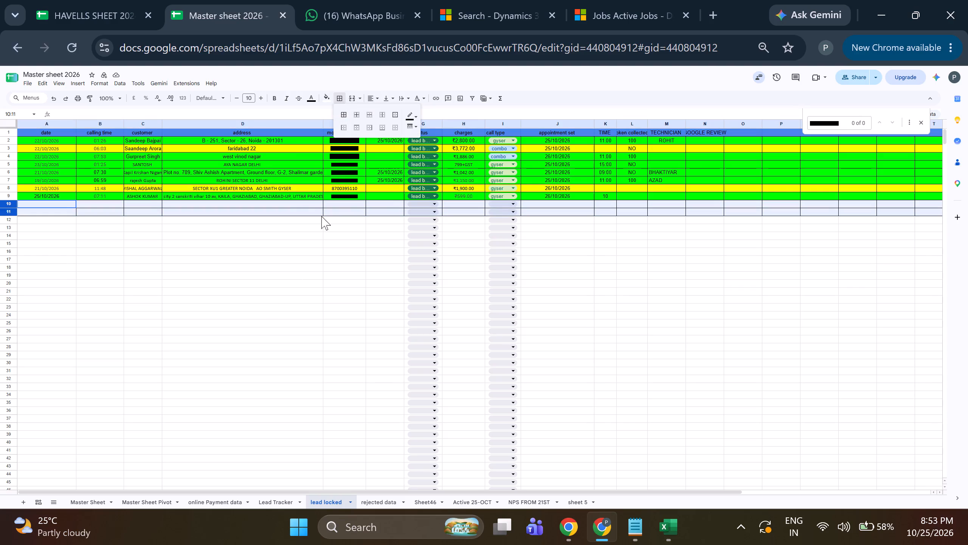
{"action": "left_click", "coordinate": [399, 129]}
{"action": "left_click_drag", "start_coordinate": [232, 395], "coordinate": [228, 397]}
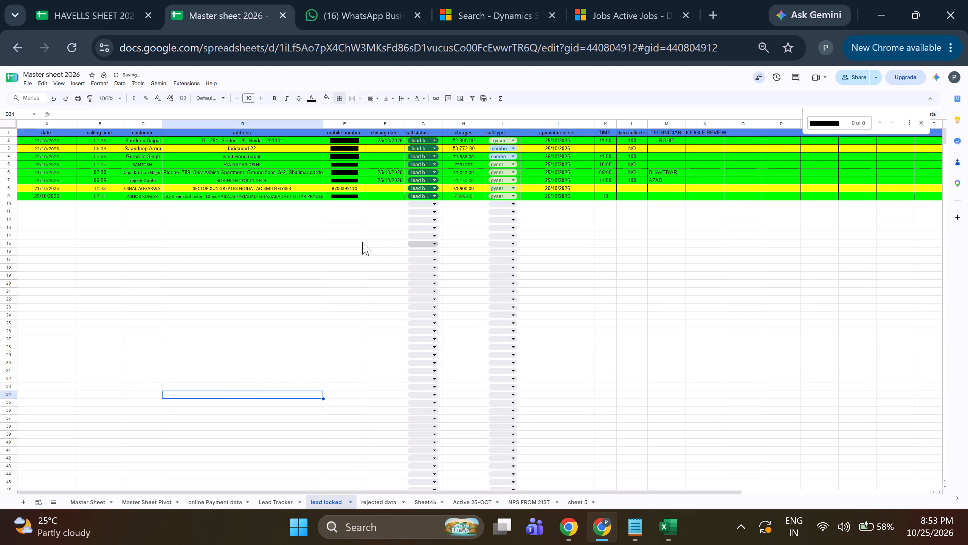
Apply all borders to row 9, the last filled lead entry in the lead locked sheet.
{"action": "left_click", "coordinate": [0, 196]}
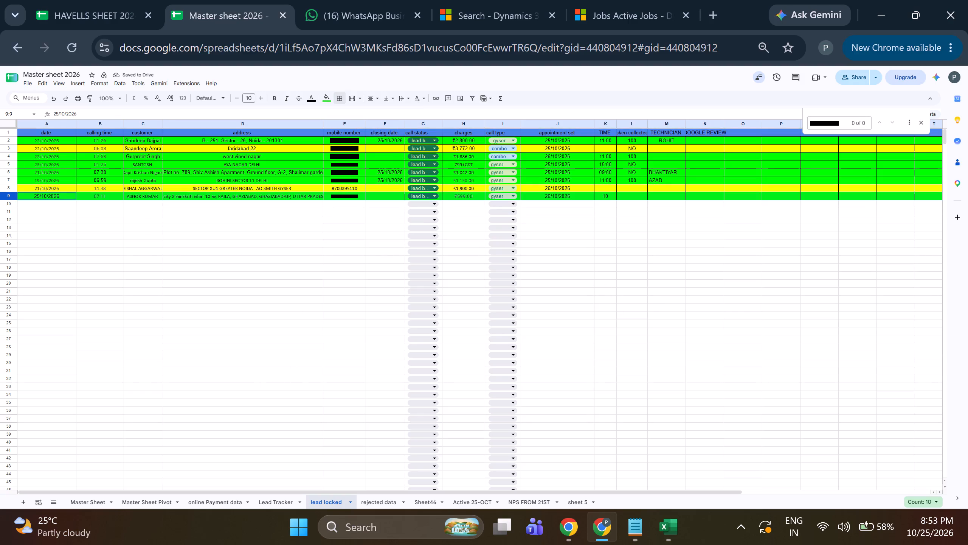
{"action": "left_click", "coordinate": [343, 99]}
{"action": "left_click", "coordinate": [345, 113]}
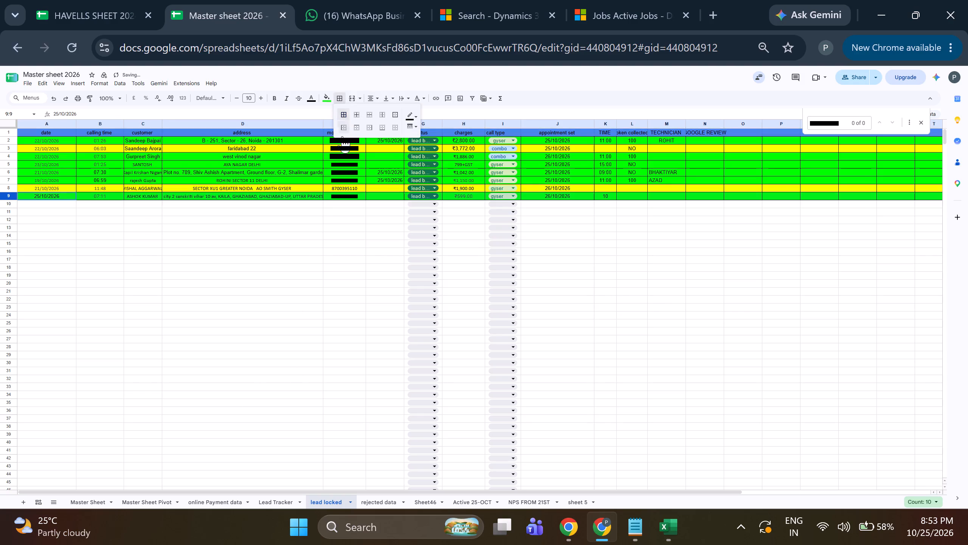
{"action": "left_click", "coordinate": [310, 334]}
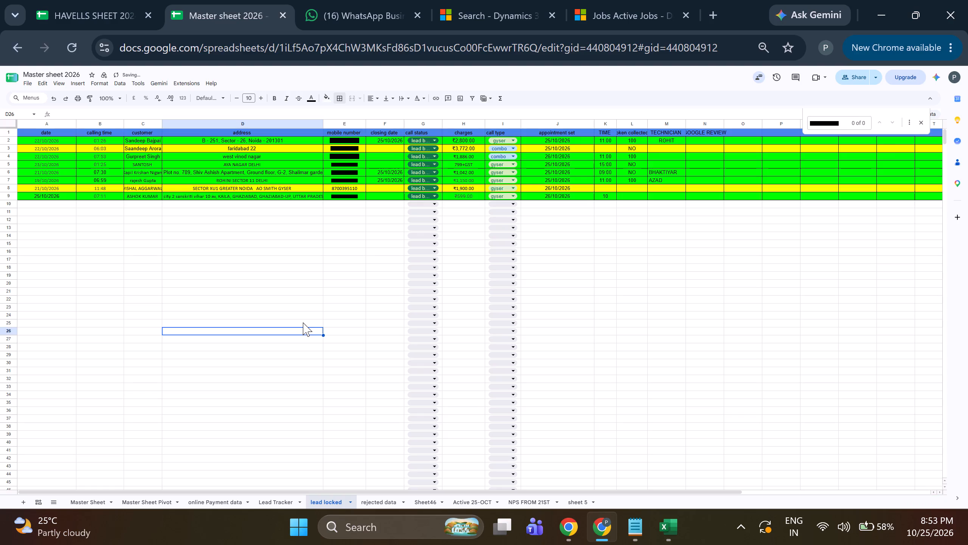
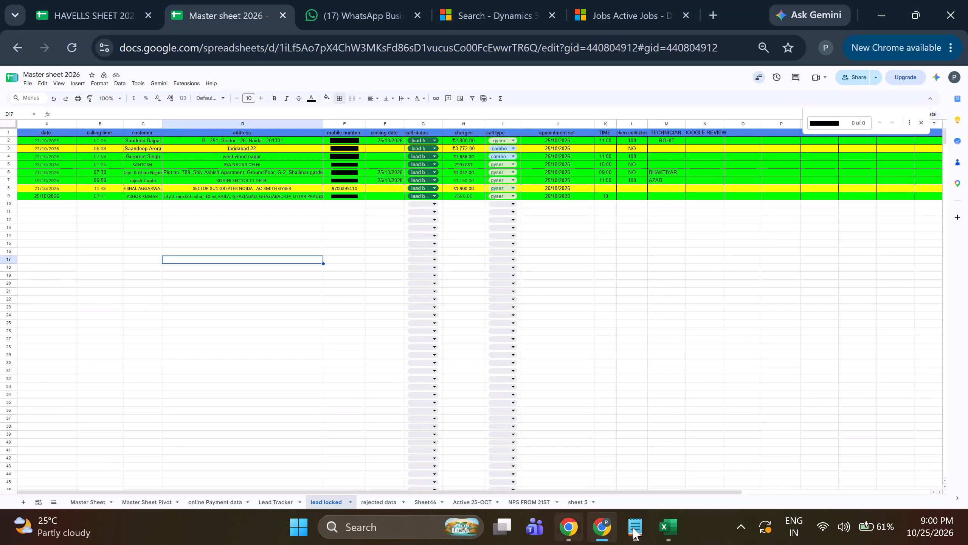
Switch to the Serv Simplified – Leads Tracker sheet and review its lead entries and statuses from the newest back to 18 October.
{"action": "left_click", "coordinate": [570, 533]}
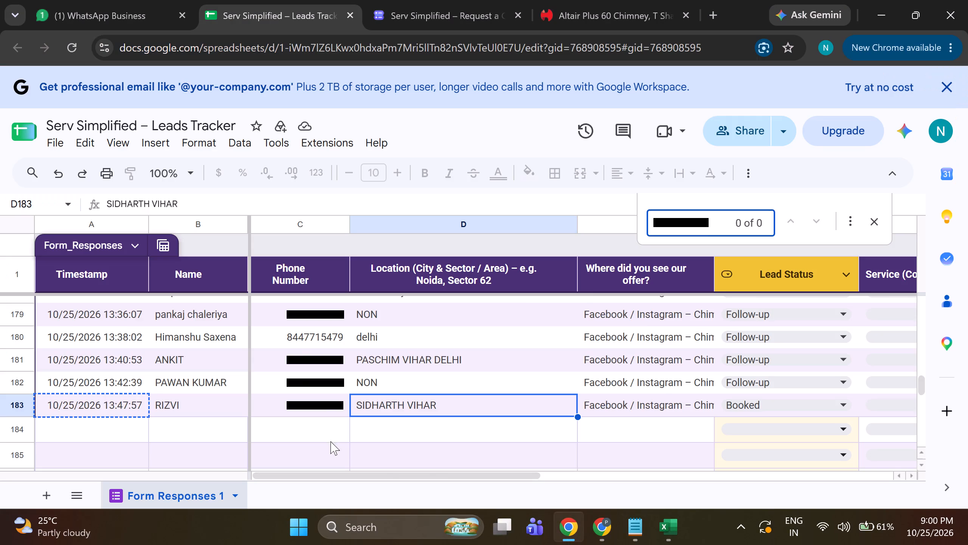
{"action": "left_click", "coordinate": [320, 427]}
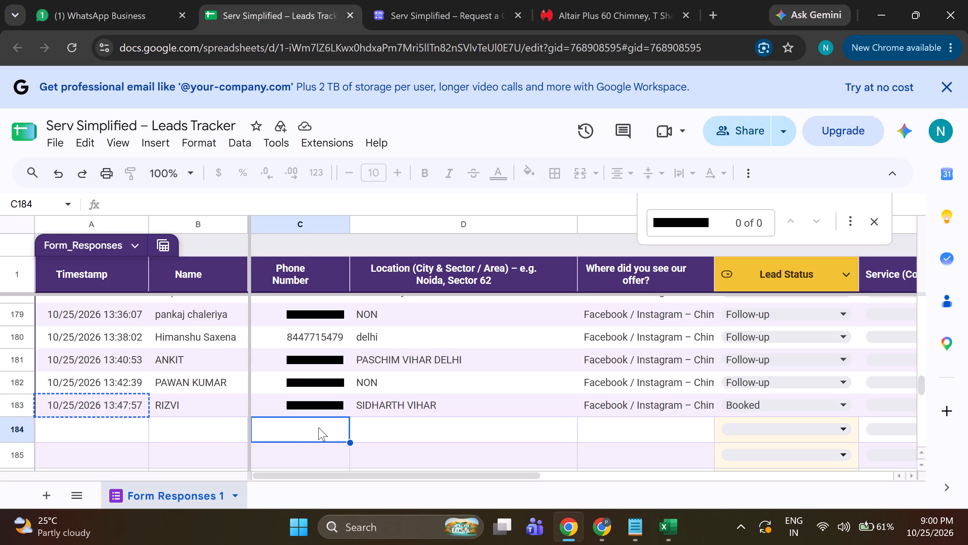
{"action": "left_click", "coordinate": [211, 439]}
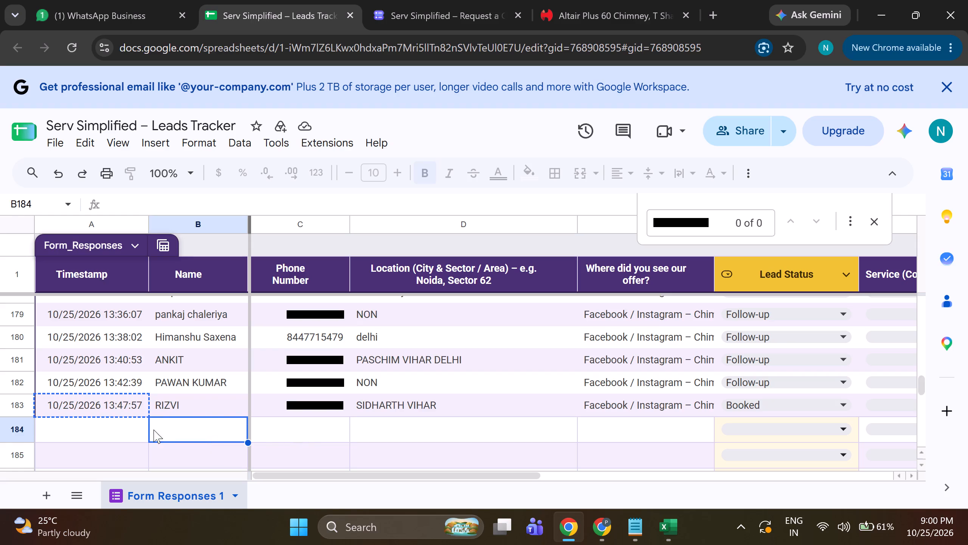
{"action": "left_click", "coordinate": [126, 433]}
{"action": "left_click", "coordinate": [207, 436]}
{"action": "scroll", "coordinate": [195, 407], "scroll_direction": "up", "scroll_amount": 1}
{"action": "scroll", "coordinate": [98, 436], "scroll_direction": "up", "scroll_amount": 1}
{"action": "scroll", "coordinate": [129, 418], "scroll_direction": "up", "scroll_amount": 4}
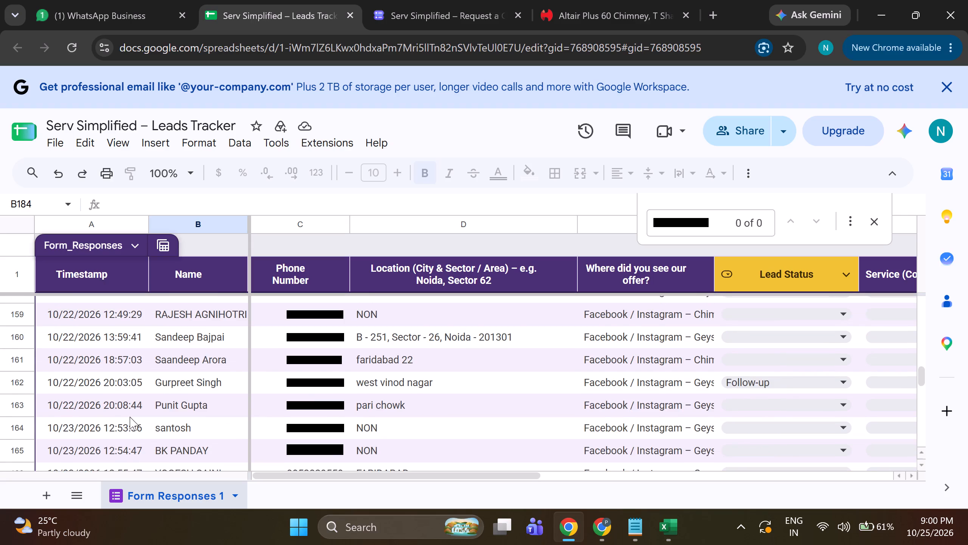
{"action": "scroll", "coordinate": [130, 417], "scroll_direction": "up", "scroll_amount": 1}
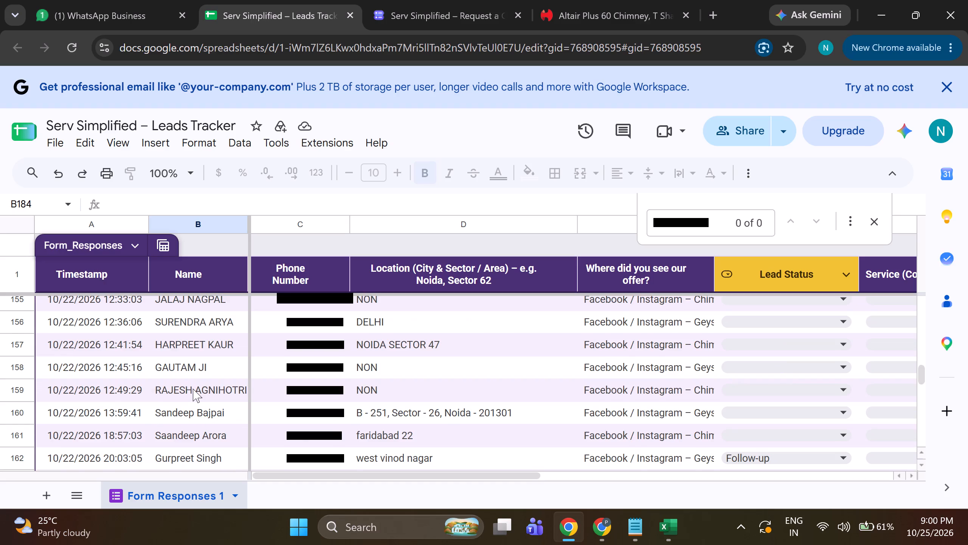
{"action": "scroll", "coordinate": [186, 384], "scroll_direction": "up", "scroll_amount": 2}
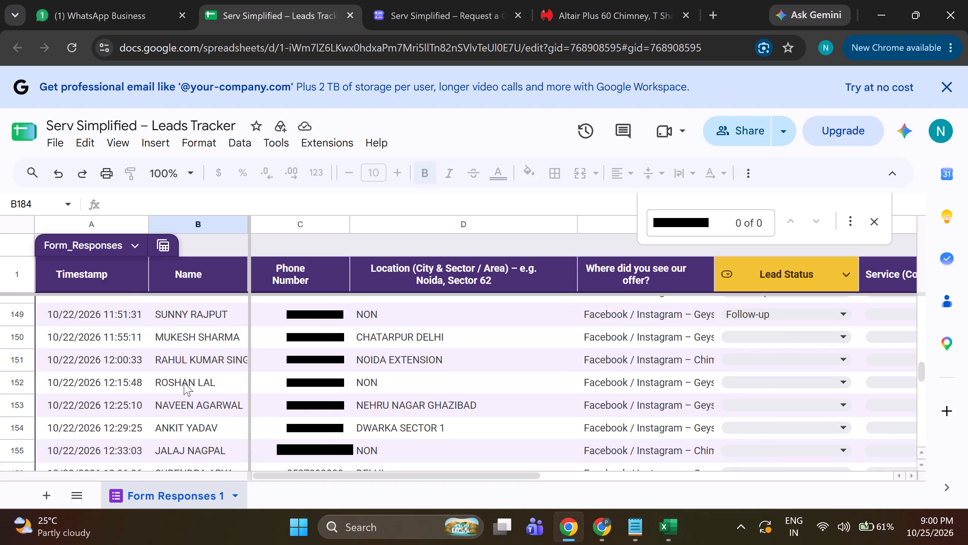
{"action": "scroll", "coordinate": [184, 382], "scroll_direction": "up", "scroll_amount": 1}
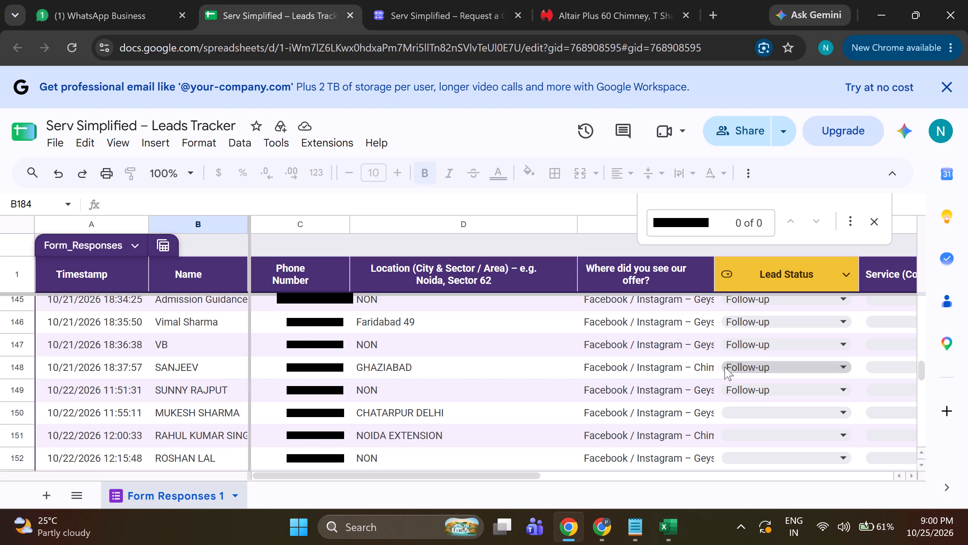
{"action": "left_click", "coordinate": [574, 374]}
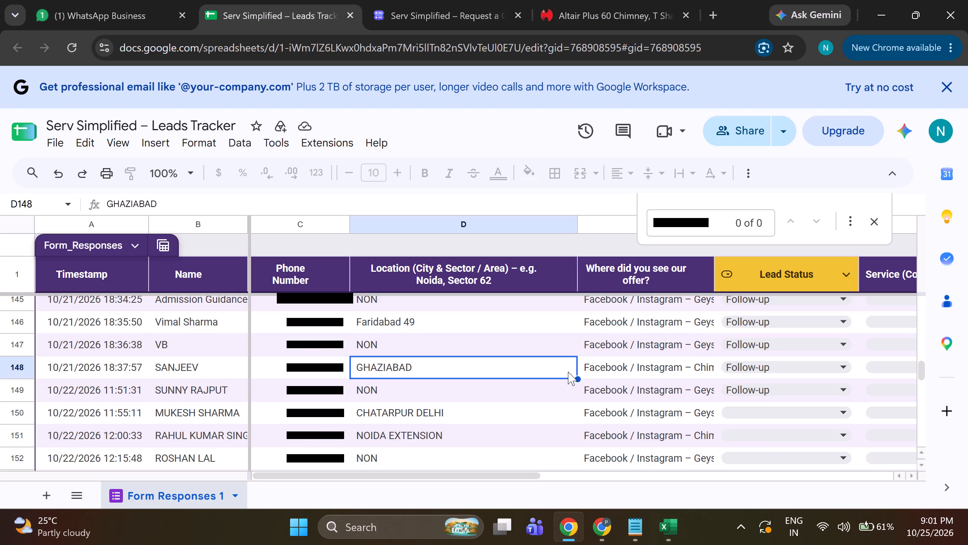
{"action": "key", "text": "Down"}
{"action": "key", "text": "Up"}
{"action": "key", "text": "Up"}
{"action": "key", "text": "Up"}
{"action": "key", "text": "Up"}
{"action": "key", "text": "Up"}
{"action": "key", "text": "Up"}
{"action": "key", "text": "Up"}
{"action": "key", "text": "Up"}
{"action": "key", "text": "Up"}
{"action": "key", "text": "Up"}
{"action": "key", "text": "Up"}
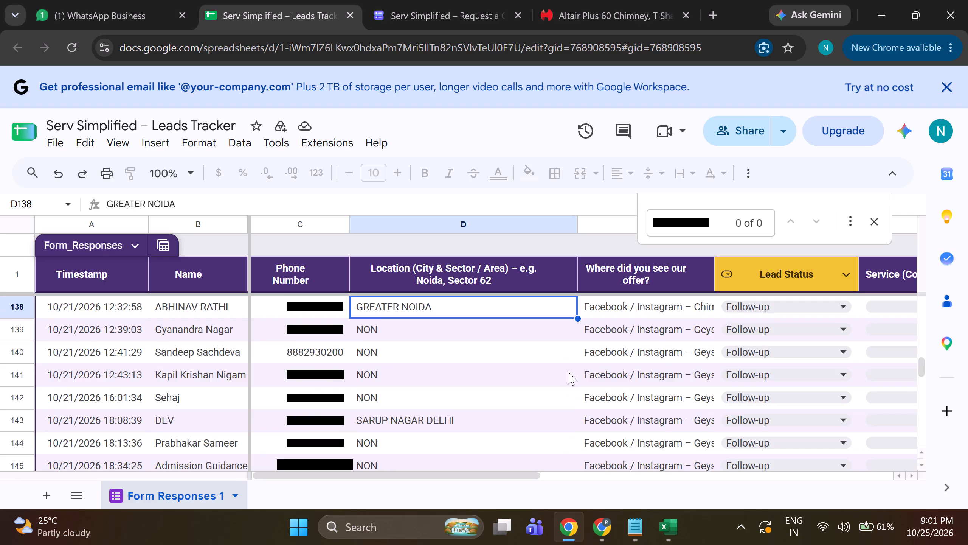
{"action": "key", "text": "Up"}
{"action": "key", "text": "Up"}
{"action": "key", "text": "Up"}
{"action": "key", "text": "Up"}
{"action": "key", "text": "Up"}
{"action": "key", "text": "Up"}
{"action": "key", "text": "Up"}
{"action": "key", "text": "Up"}
{"action": "key", "text": "Up"}
{"action": "key", "text": "Up"}
{"action": "key", "text": "Up"}
{"action": "key", "text": "Up"}
{"action": "key", "text": "Up"}
{"action": "key", "text": "Up"}
{"action": "key", "text": "Up"}
{"action": "key", "text": "Up"}
{"action": "key", "text": "Up"}
{"action": "key", "text": "Up"}
{"action": "key", "text": "Up"}
{"action": "key", "text": "Up"}
{"action": "key", "text": "Up"}
{"action": "key", "text": "Up"}
{"action": "key", "text": "Up"}
{"action": "key", "text": "Up"}
{"action": "key", "text": "Up"}
{"action": "key", "text": "Up"}
{"action": "key", "text": "Up"}
{"action": "key", "text": "Up"}
{"action": "key", "text": "Up"}
{"action": "key", "text": "Up"}
{"action": "key", "text": "Up"}
{"action": "key", "text": "Up"}
{"action": "key", "text": "Up"}
{"action": "key", "text": "Up"}
{"action": "key", "text": "Up"}
{"action": "key", "text": "Up"}
{"action": "key", "text": "Up"}
{"action": "key", "text": "Up"}
{"action": "key", "text": "Up"}
{"action": "key", "text": "Up"}
{"action": "key", "text": "Up"}
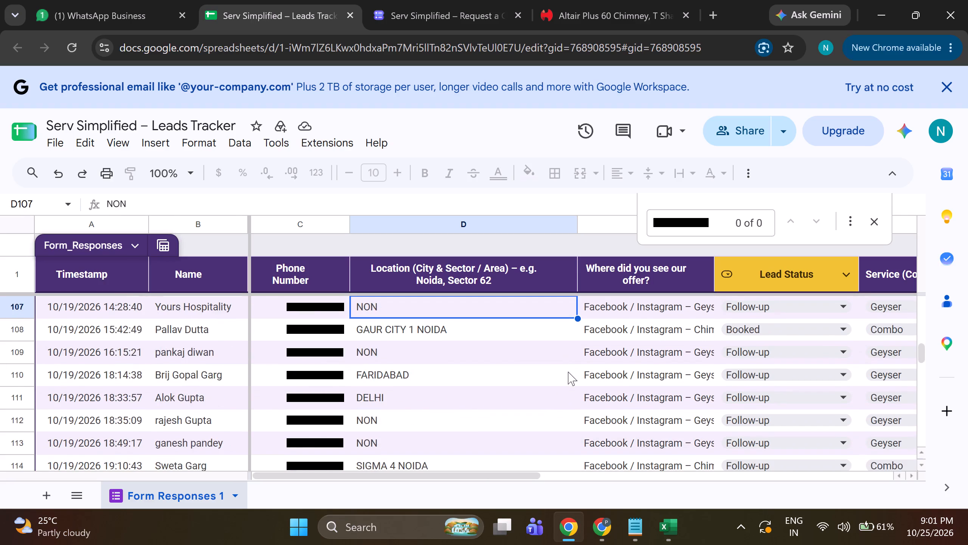
{"action": "key", "text": "Down"}
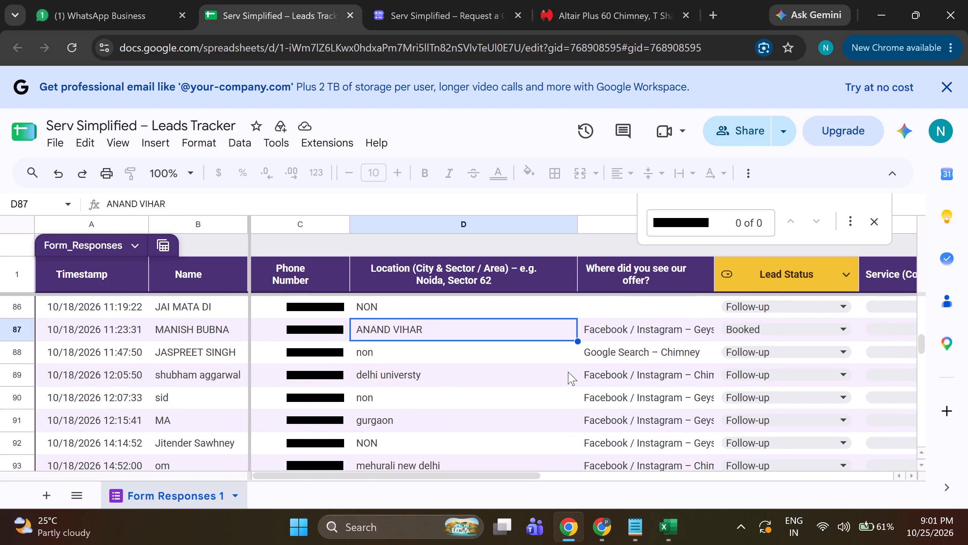
{"action": "key", "text": "Down"}
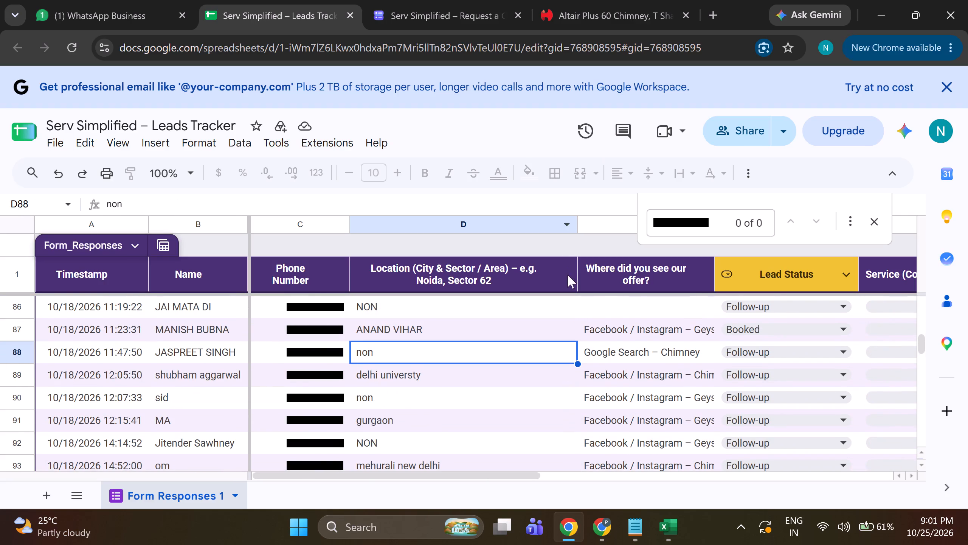
{"action": "left_click", "coordinate": [875, 221]}
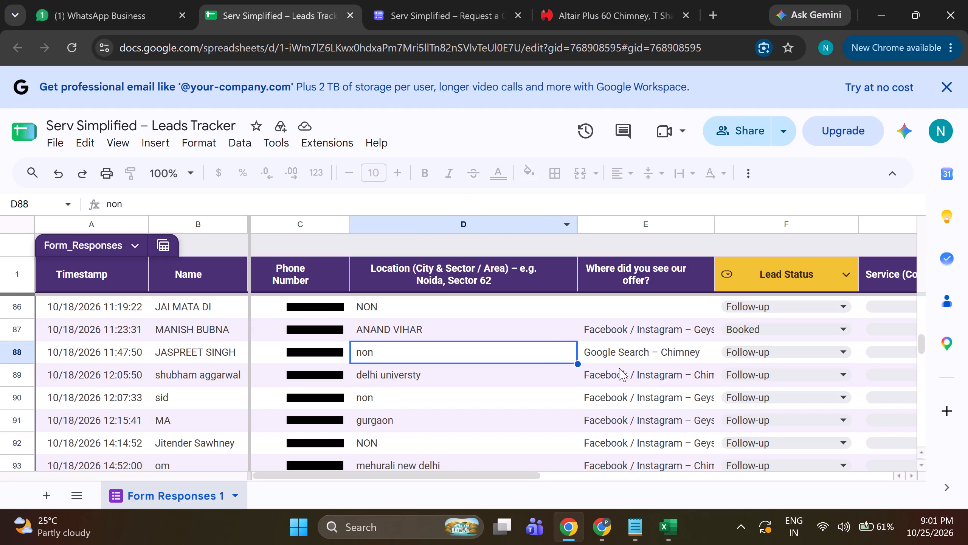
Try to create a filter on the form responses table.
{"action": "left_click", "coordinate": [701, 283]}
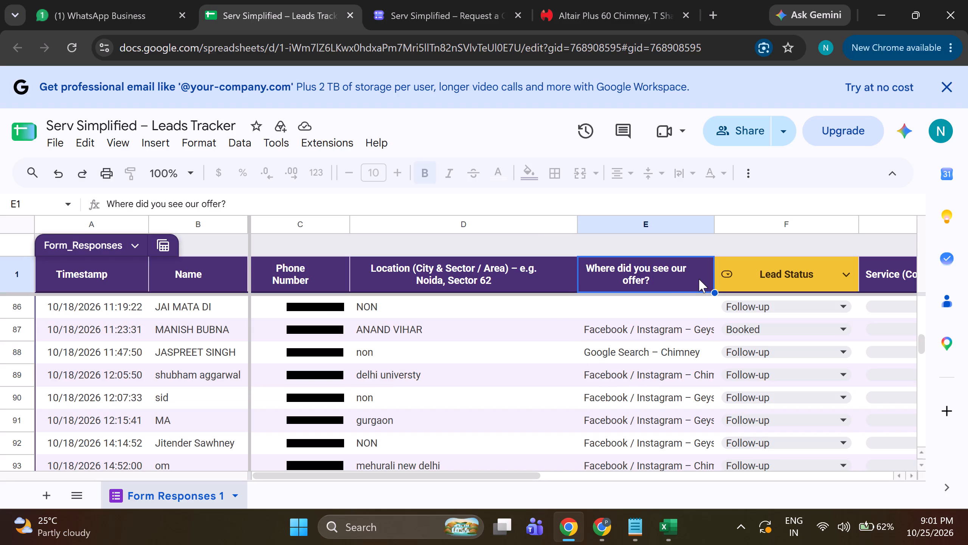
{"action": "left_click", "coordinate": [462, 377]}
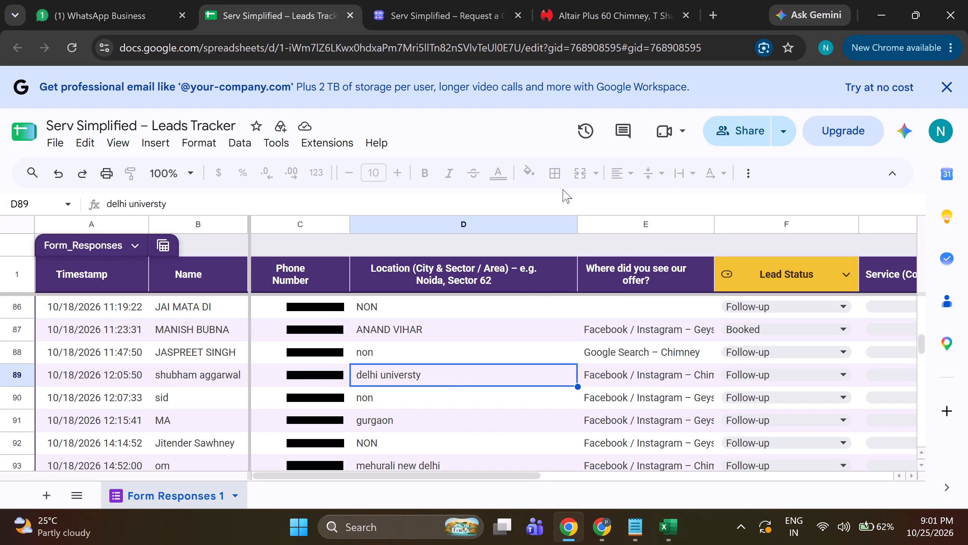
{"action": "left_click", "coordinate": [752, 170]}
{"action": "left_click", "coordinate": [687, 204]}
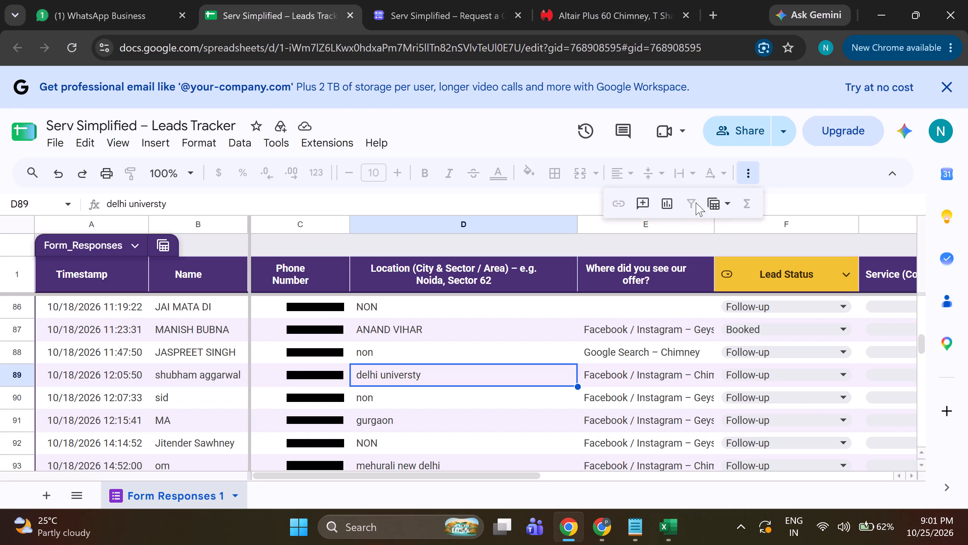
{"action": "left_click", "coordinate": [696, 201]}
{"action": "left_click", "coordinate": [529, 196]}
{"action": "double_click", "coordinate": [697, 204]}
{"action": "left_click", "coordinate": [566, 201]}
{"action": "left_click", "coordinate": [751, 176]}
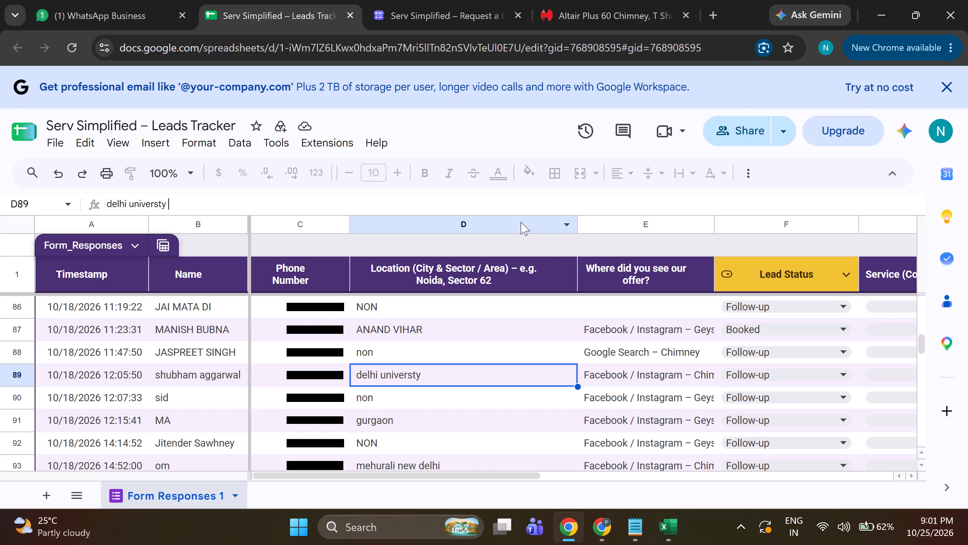
Review the locations and lead statuses of the entries from 18 October onward, ending at the first empty row below the last lead.
{"action": "left_click", "coordinate": [560, 347]}
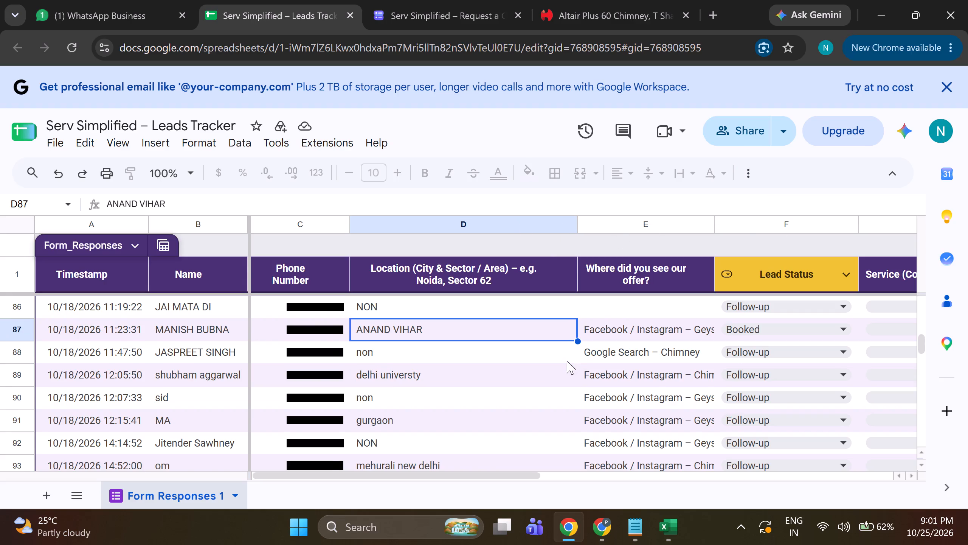
{"action": "key", "text": "Up"}
{"action": "key", "text": "Up"}
{"action": "key", "text": "Up"}
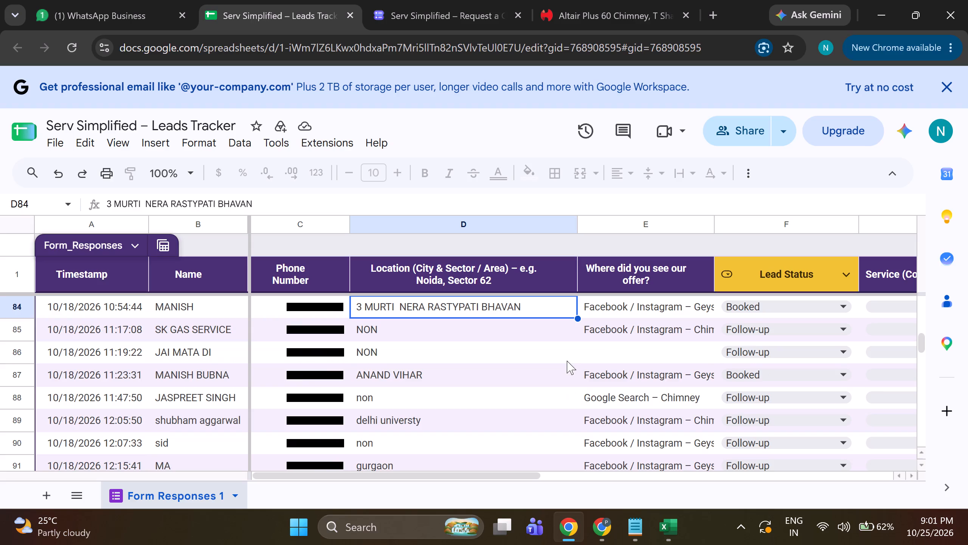
{"action": "key", "text": "Down"}
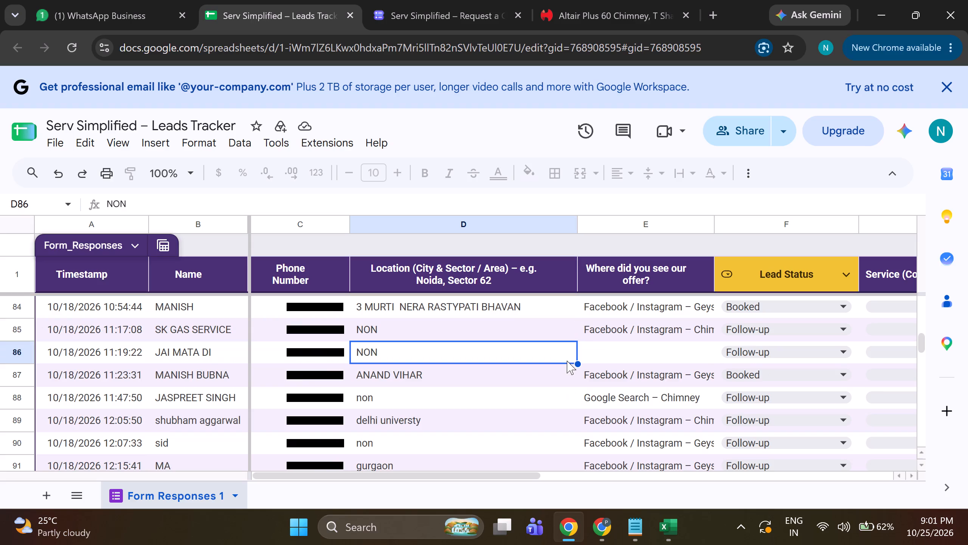
{"action": "key", "text": "Down"}
{"action": "key", "text": "Down"}
{"action": "key", "text": "Down"}
{"action": "key", "text": "Down"}
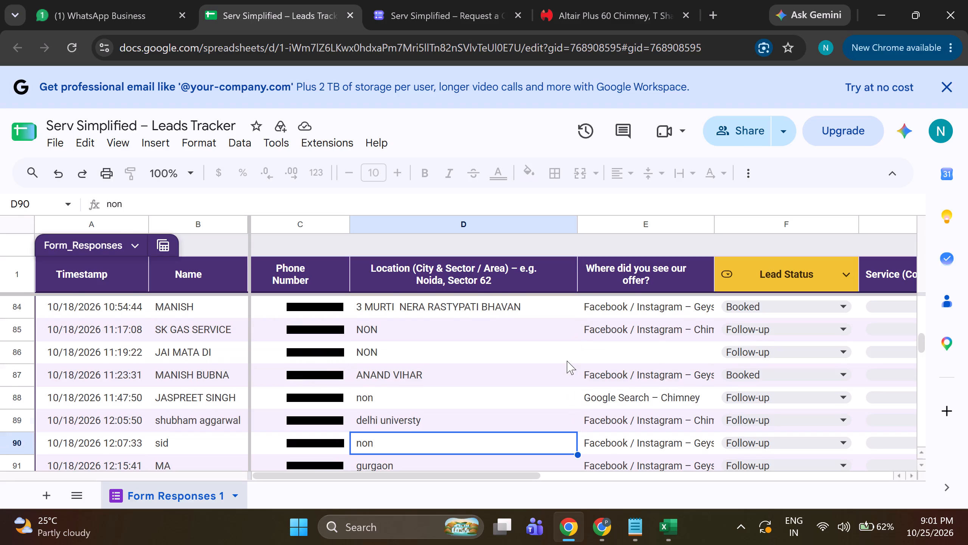
{"action": "key", "text": "Down"}
{"action": "key", "text": "Down"}
{"action": "key", "text": "Down"}
{"action": "key", "text": "Down"}
{"action": "key", "text": "Down"}
{"action": "key", "text": "Down"}
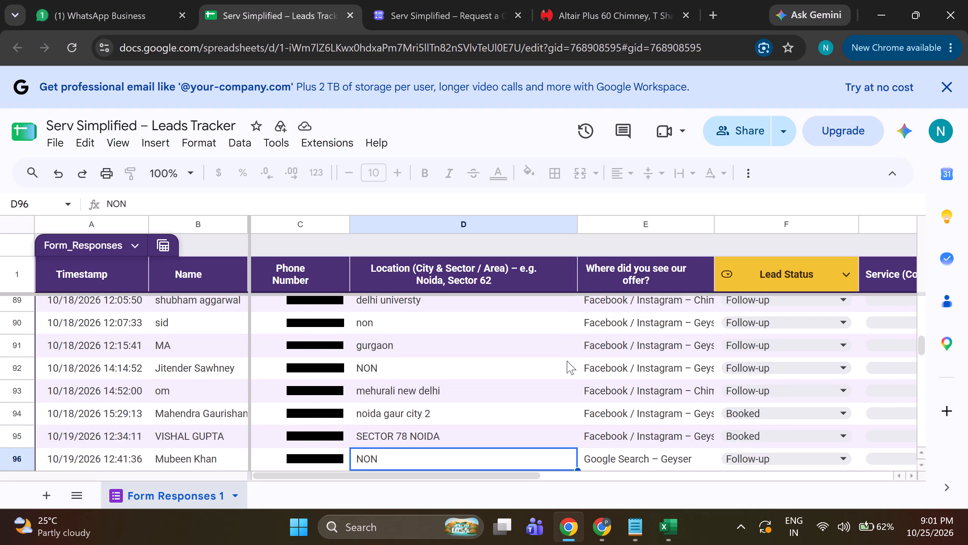
{"action": "key", "text": "Down"}
{"action": "key", "text": "Down"}
{"action": "key", "text": "Down"}
{"action": "key", "text": "Down"}
{"action": "key", "text": "Down"}
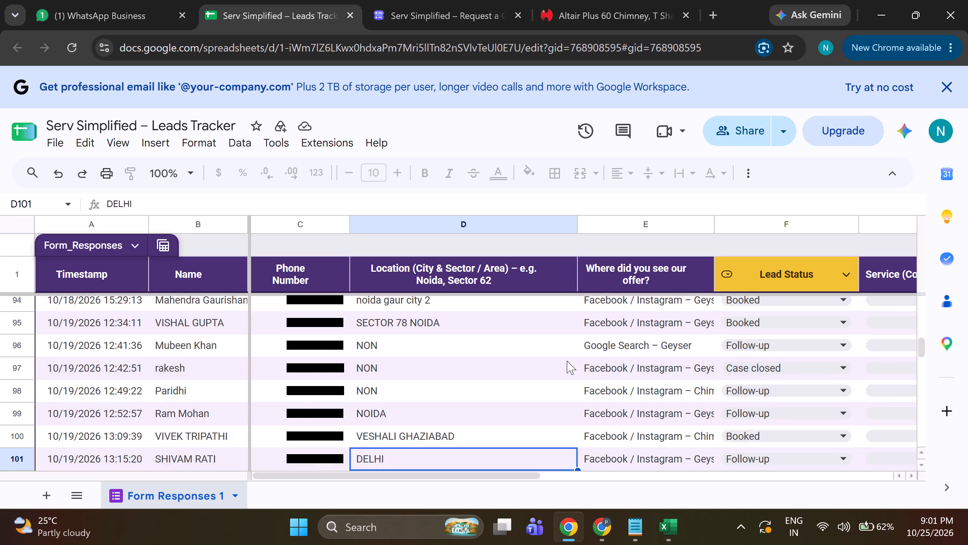
{"action": "key", "text": "Down"}
{"action": "key", "text": "Down"}
{"action": "key", "text": "Down"}
{"action": "key", "text": "Down"}
{"action": "key", "text": "Down"}
{"action": "key", "text": "Down"}
{"action": "key", "text": "Down"}
{"action": "key", "text": "Down"}
{"action": "key", "text": "Down"}
{"action": "key", "text": "Down"}
{"action": "key", "text": "Down"}
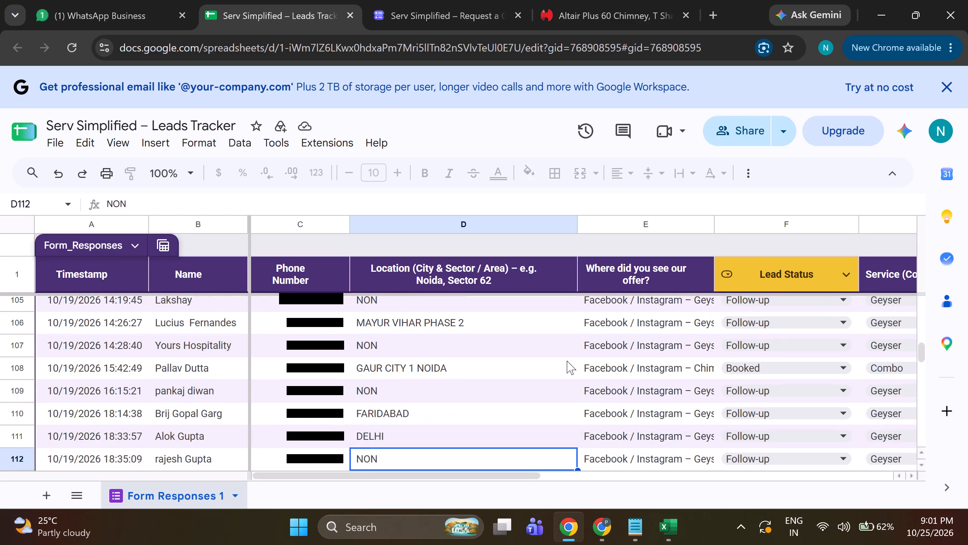
{"action": "key", "text": "Down"}
{"action": "key", "text": "Down"}
{"action": "key", "text": "Down"}
{"action": "key", "text": "Down"}
{"action": "key", "text": "Down"}
{"action": "key", "text": "Down"}
{"action": "key", "text": "Down"}
{"action": "key", "text": "Down"}
{"action": "key", "text": "Down"}
{"action": "key", "text": "Down"}
{"action": "key", "text": "Down"}
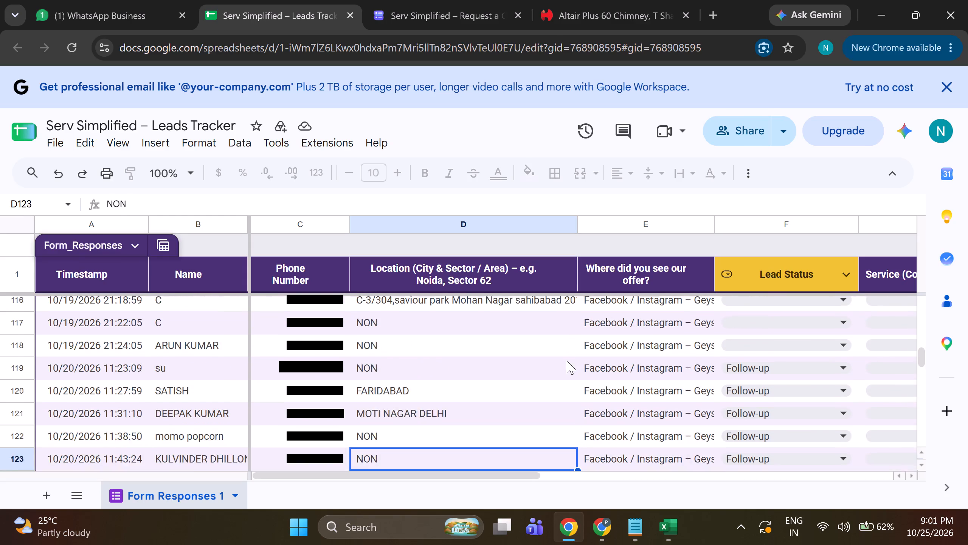
{"action": "key", "text": "Down"}
{"action": "key", "text": "Down"}
{"action": "key", "text": "Down"}
{"action": "key", "text": "Down"}
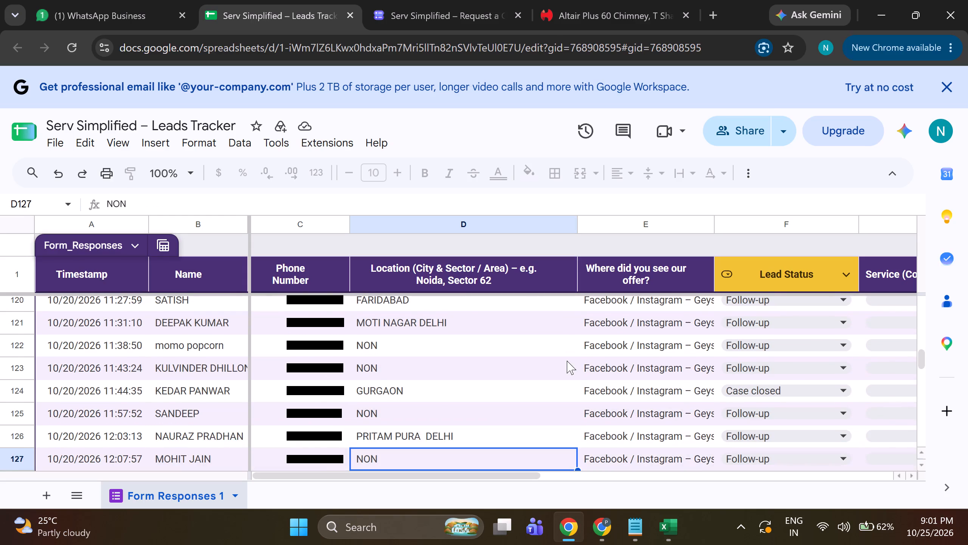
{"action": "key", "text": "Down"}
{"action": "key", "text": "Down"}
{"action": "key", "text": "Down"}
{"action": "key", "text": "Down"}
{"action": "key", "text": "Down"}
{"action": "key", "text": "Down"}
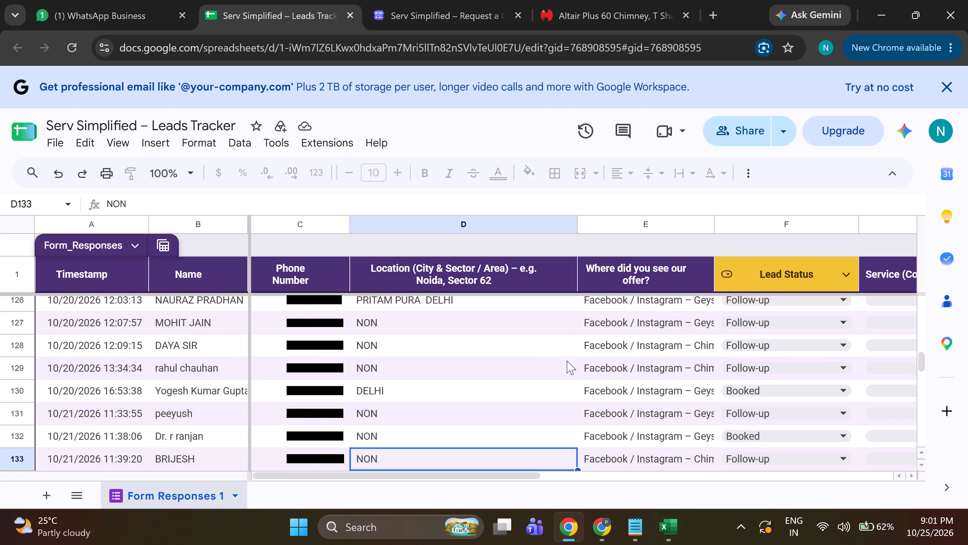
{"action": "key", "text": "Down"}
{"action": "key", "text": "Down"}
{"action": "key", "text": "Down"}
{"action": "key", "text": "Down"}
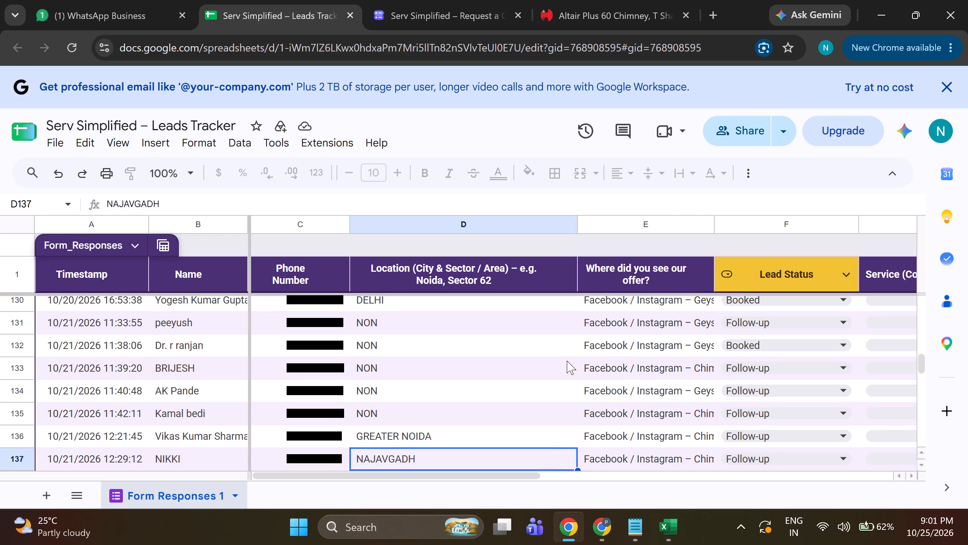
{"action": "key", "text": "Down"}
{"action": "key", "text": "Down"}
{"action": "key", "text": "Down"}
{"action": "key", "text": "Down"}
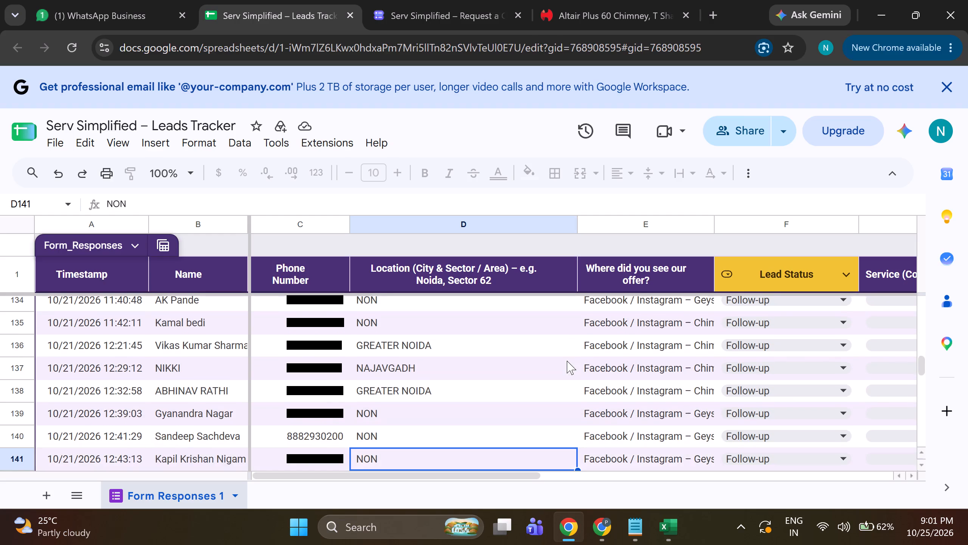
{"action": "key", "text": "Down"}
{"action": "key", "text": "Down"}
{"action": "key", "text": "Down"}
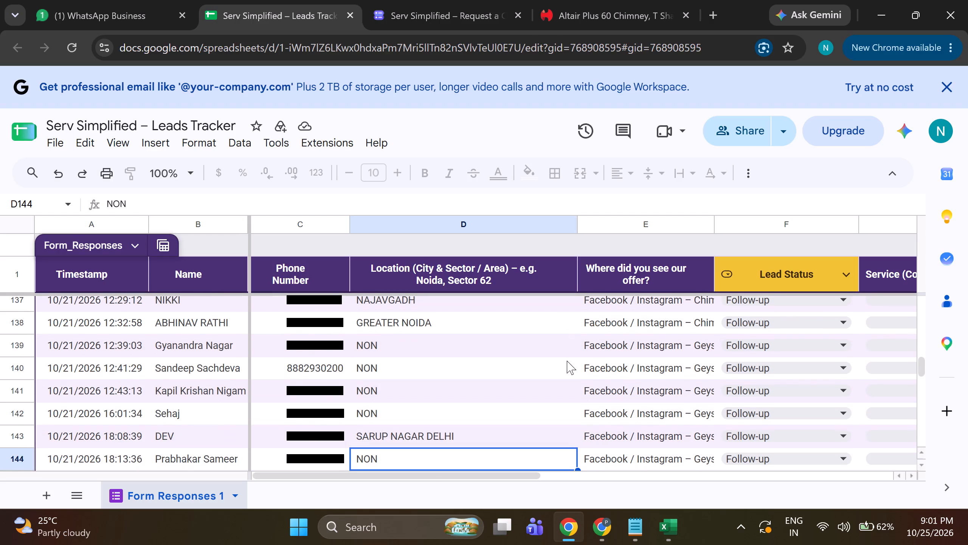
{"action": "key", "text": "Down"}
{"action": "key", "text": "Down"}
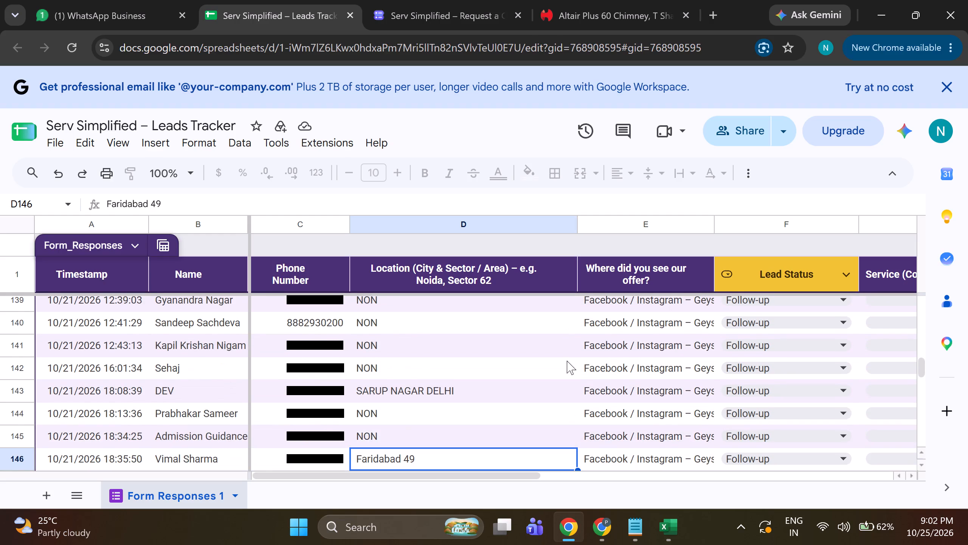
{"action": "key", "text": "Down"}
{"action": "key", "text": "Down"}
{"action": "key", "text": "Down"}
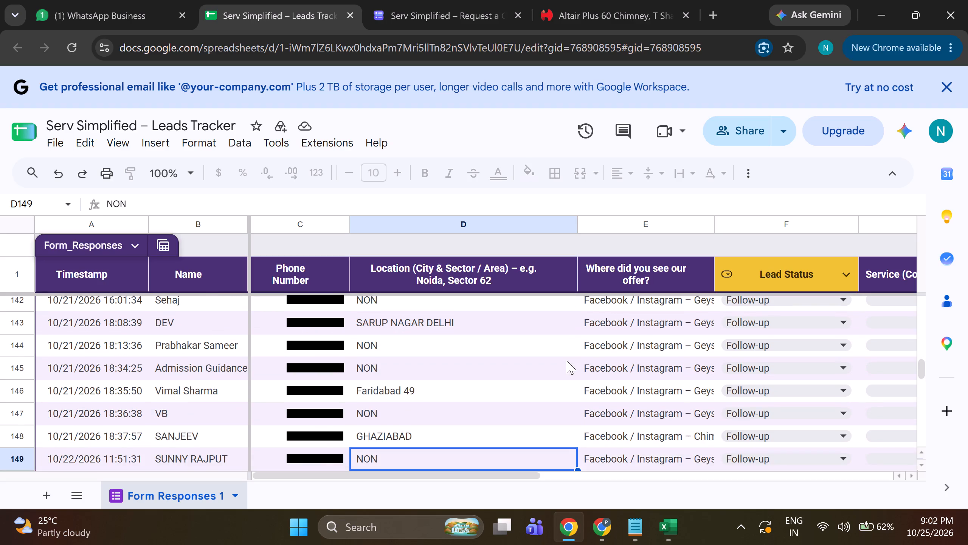
{"action": "scroll", "coordinate": [570, 392], "scroll_direction": "down", "scroll_amount": 4}
{"action": "scroll", "coordinate": [521, 400], "scroll_direction": "down", "scroll_amount": 2}
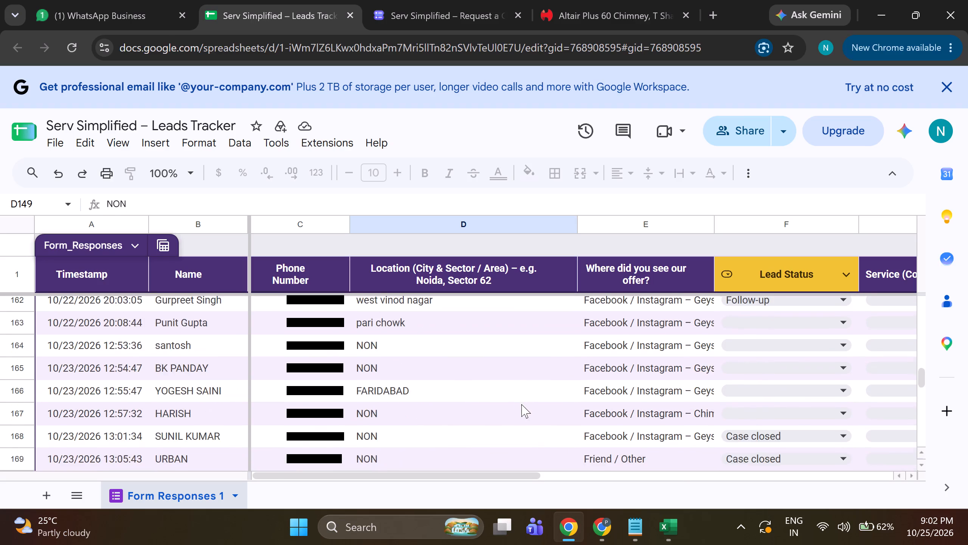
{"action": "scroll", "coordinate": [518, 411], "scroll_direction": "down", "scroll_amount": 7}
{"action": "scroll", "coordinate": [448, 418], "scroll_direction": "up", "scroll_amount": 2}
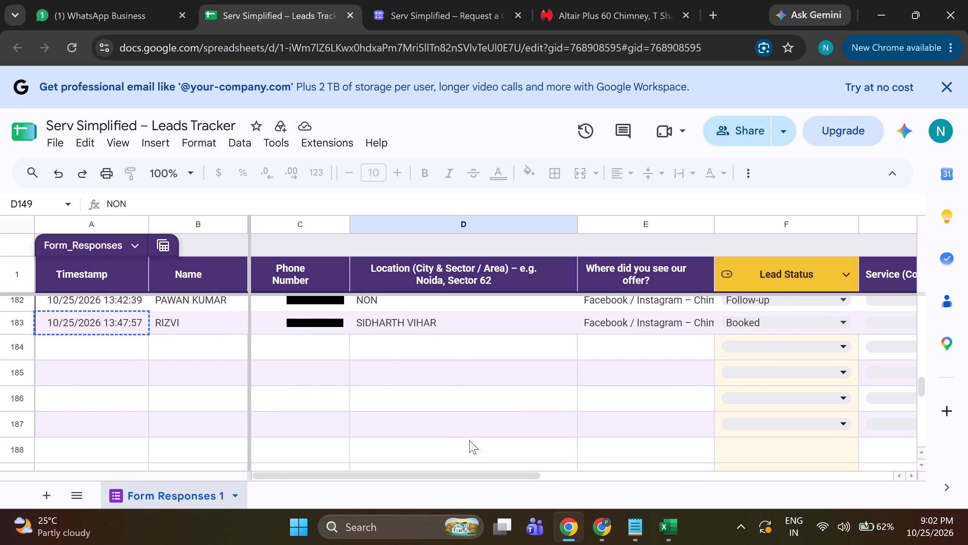
{"action": "left_click", "coordinate": [446, 425]}
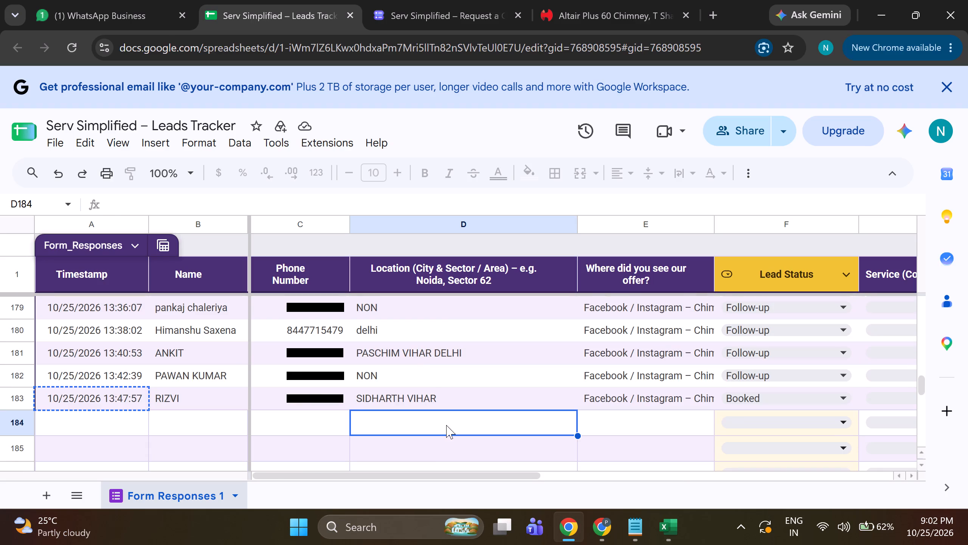
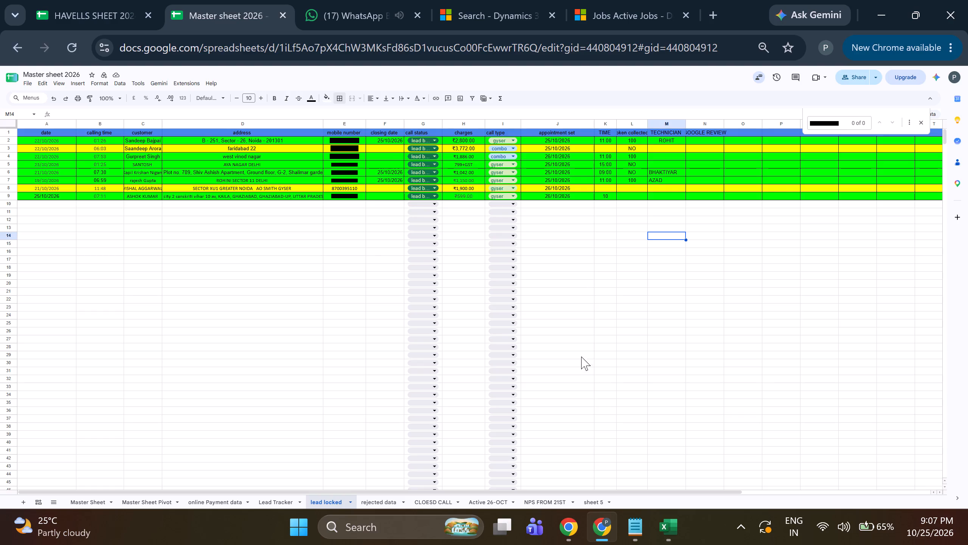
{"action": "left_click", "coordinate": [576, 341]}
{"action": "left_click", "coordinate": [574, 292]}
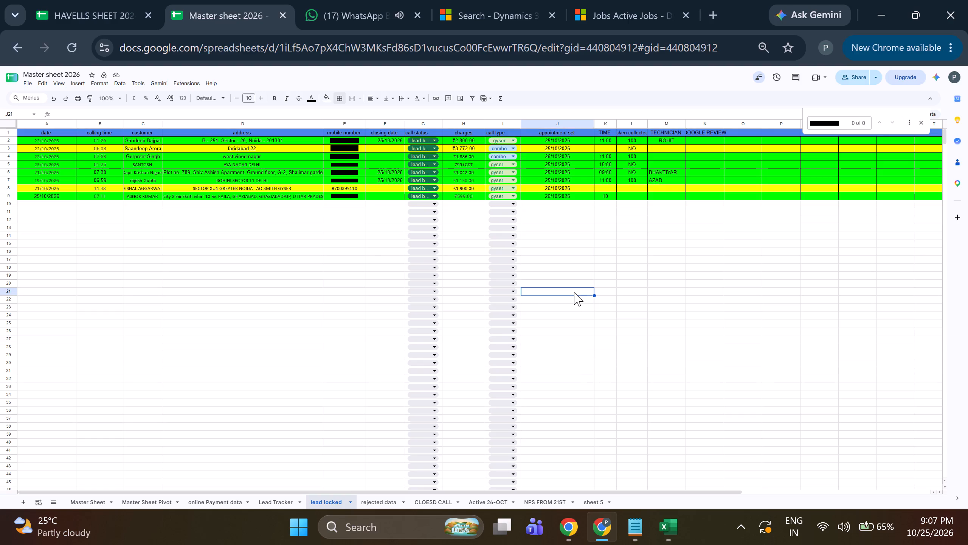
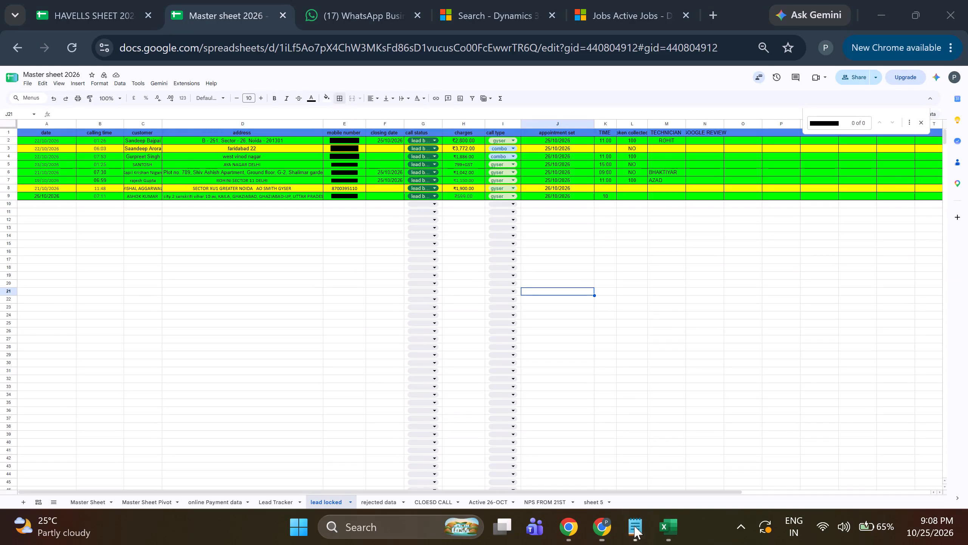
Switch to Notepad and start a new note with the line "30 SEC IN FOLLOE UP", followed by a blank line.
{"action": "left_click", "coordinate": [642, 522]}
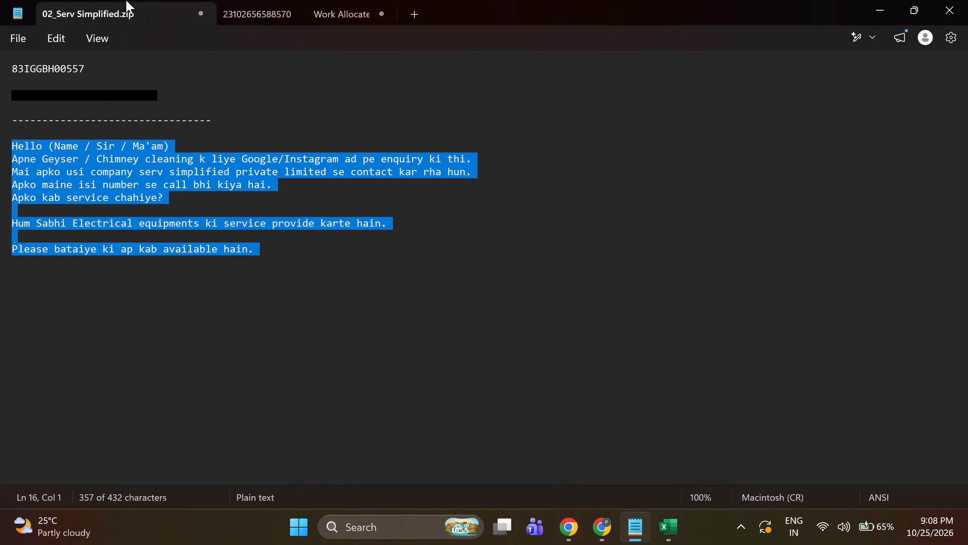
{"action": "left_click", "coordinate": [307, 0]}
{"action": "left_click", "coordinate": [416, 12]}
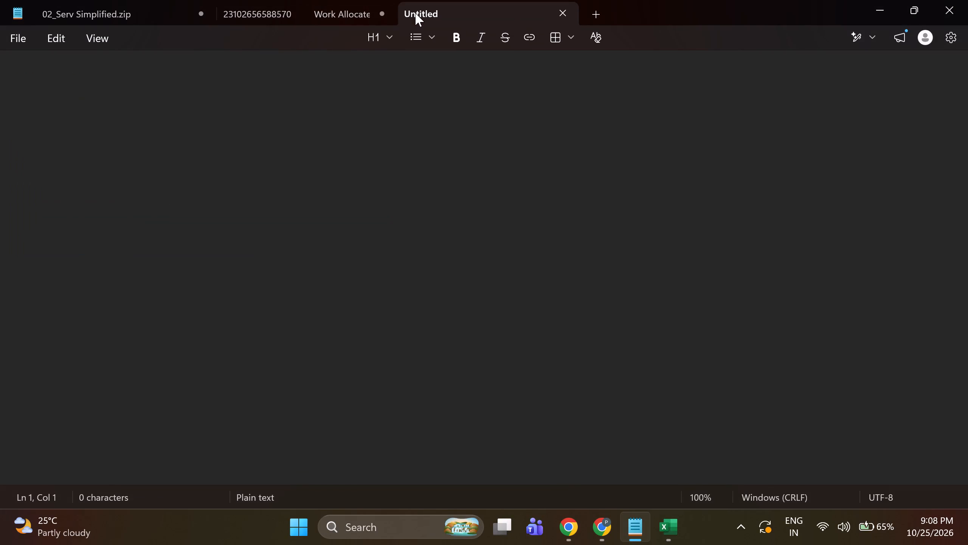
{"action": "left_click", "coordinate": [422, 239]}
{"action": "type", "text": "30"}
{"action": "key", "text": "space"}
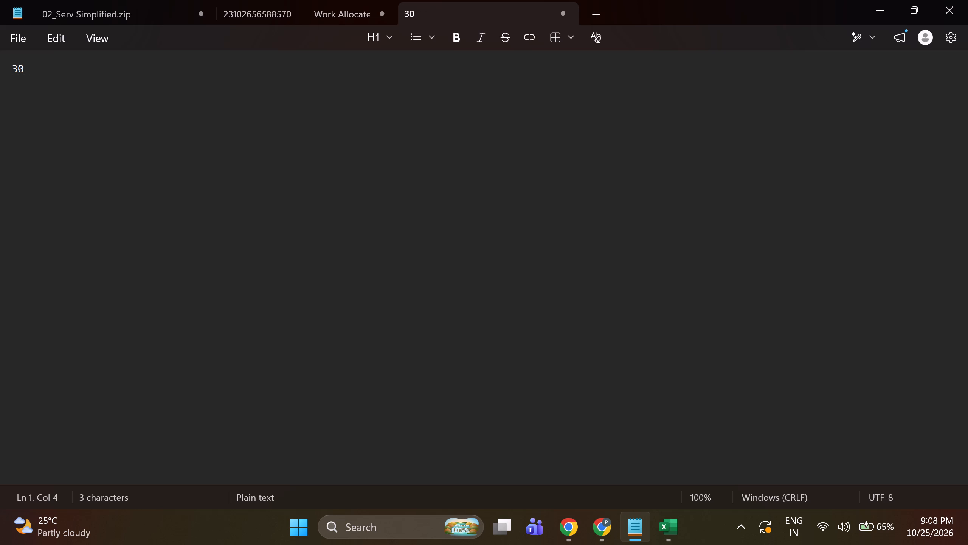
{"action": "type", "text": "SEC"}
{"action": "key", "text": "space"}
{"action": "type", "text": "IN"}
{"action": "key", "text": "space"}
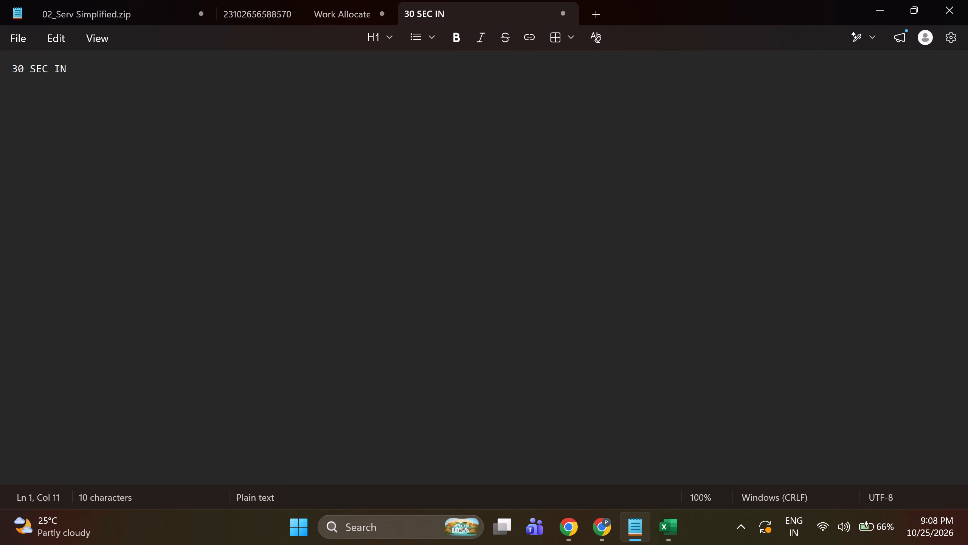
{"action": "type", "text": "FOLLOE UP"}
{"action": "key", "text": "space"}
{"action": "key", "text": "Return"}
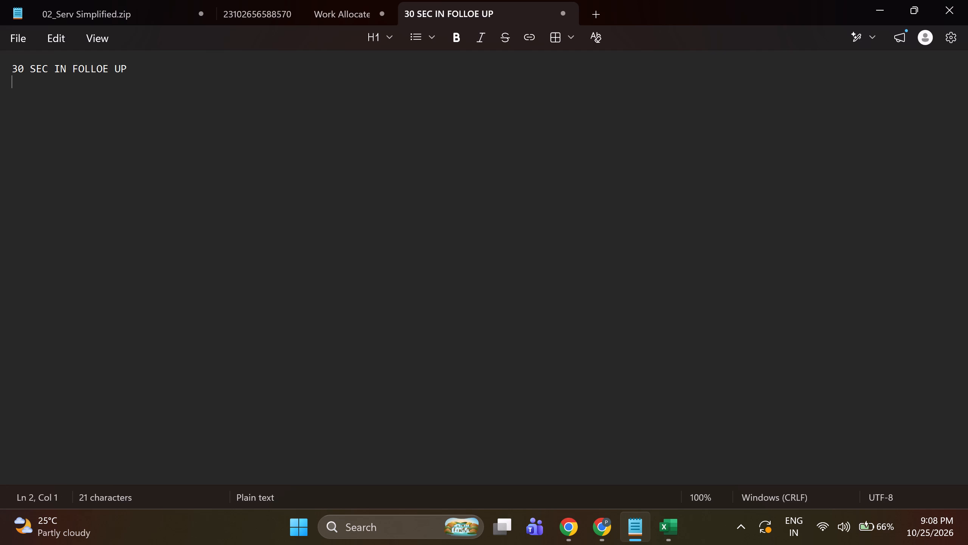
{"action": "key", "text": "Return"}
Add the line "12:30 FOLLOW UP" to the note, followed by a blank line.
{"action": "type", "text": "12"}
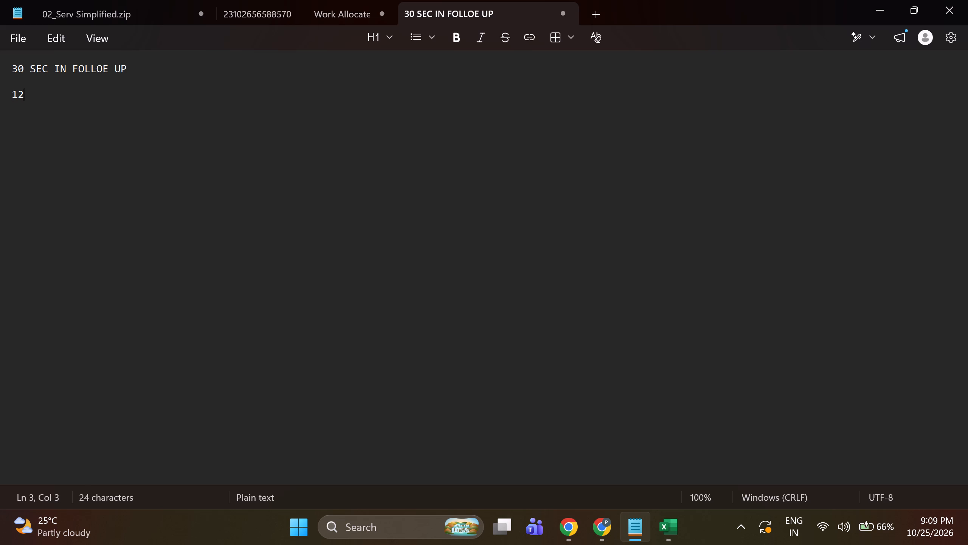
{"action": "type", "text": ":30"}
{"action": "key", "text": "space"}
{"action": "type", "text": "FOLLOW"}
{"action": "key", "text": "space"}
{"action": "type", "text": "UP"}
{"action": "key", "text": "space"}
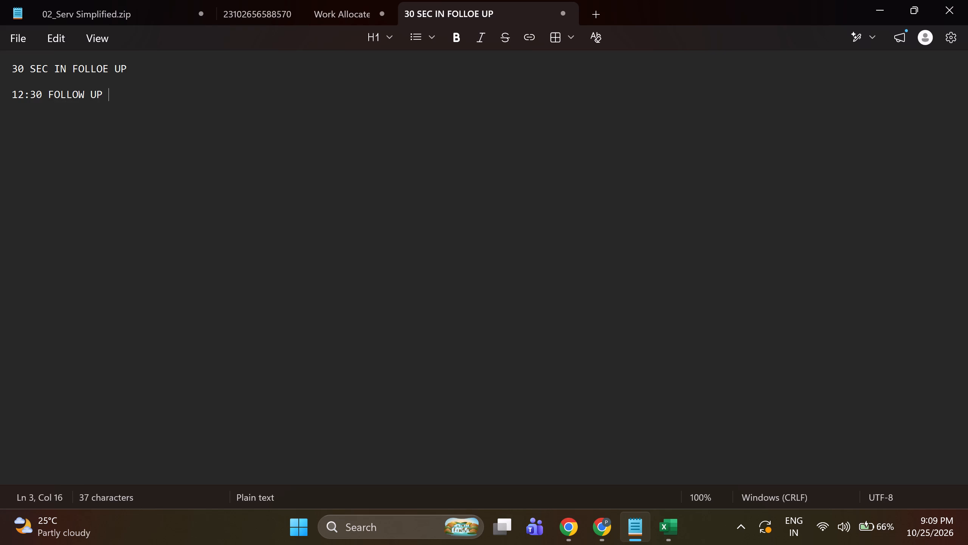
{"action": "key", "text": "Return"}
{"action": "key", "text": "Return"}
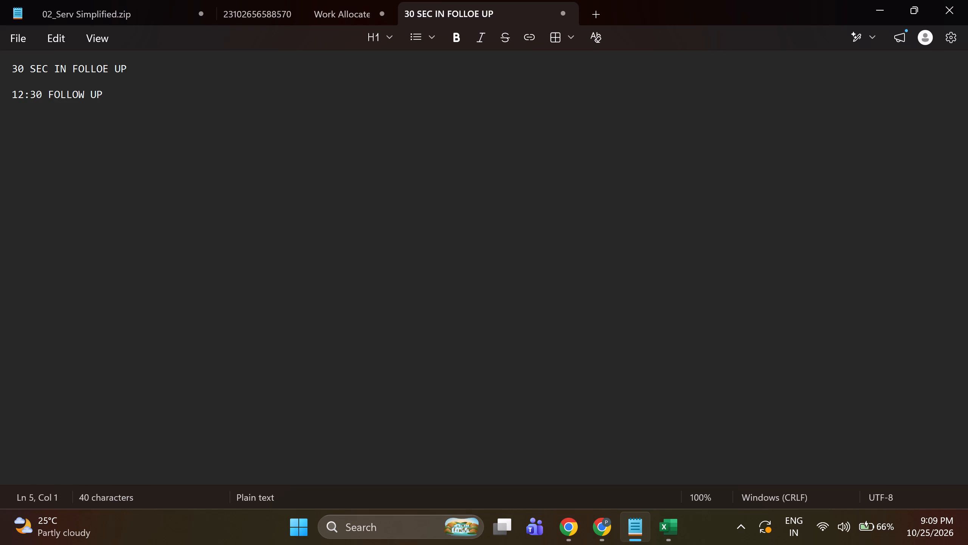
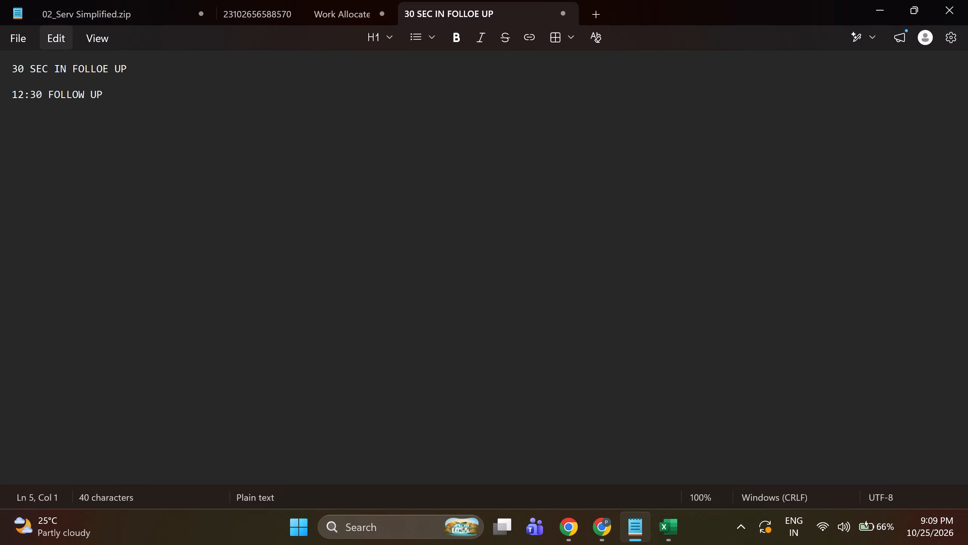
Add the line "4BJE KE BAAD FOLLOW UP" below the 12:30 entry in the note, followed by two blank lines.
{"action": "left_click", "coordinate": [137, 114]}
{"action": "key", "text": "4"}
{"action": "type", "text": "BE"}
{"action": "key", "text": "BackSpace"}
{"action": "key", "text": "BackSpace"}
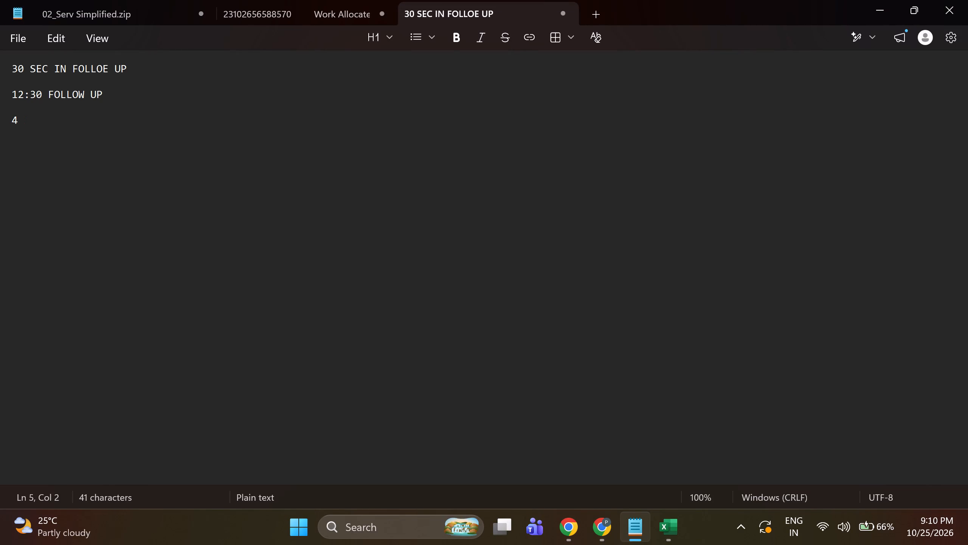
{"action": "type", "text": "BJE"}
{"action": "key", "text": "space"}
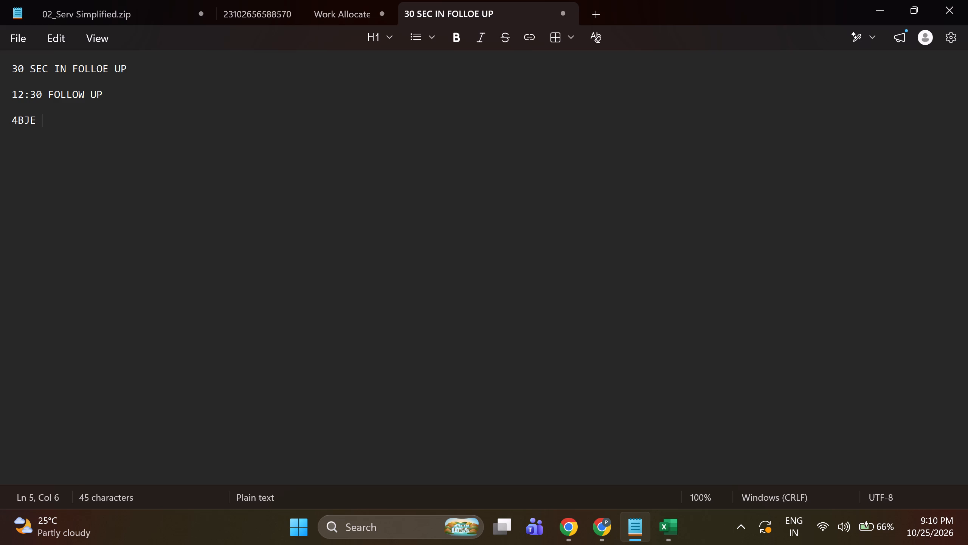
{"action": "key", "text": "l"}
{"action": "key", "text": "BackSpace"}
{"action": "type", "text": "KE BAAD"}
{"action": "key", "text": "space"}
{"action": "key", "text": "f"}
{"action": "type", "text": "OLOW"}
{"action": "key", "text": "space"}
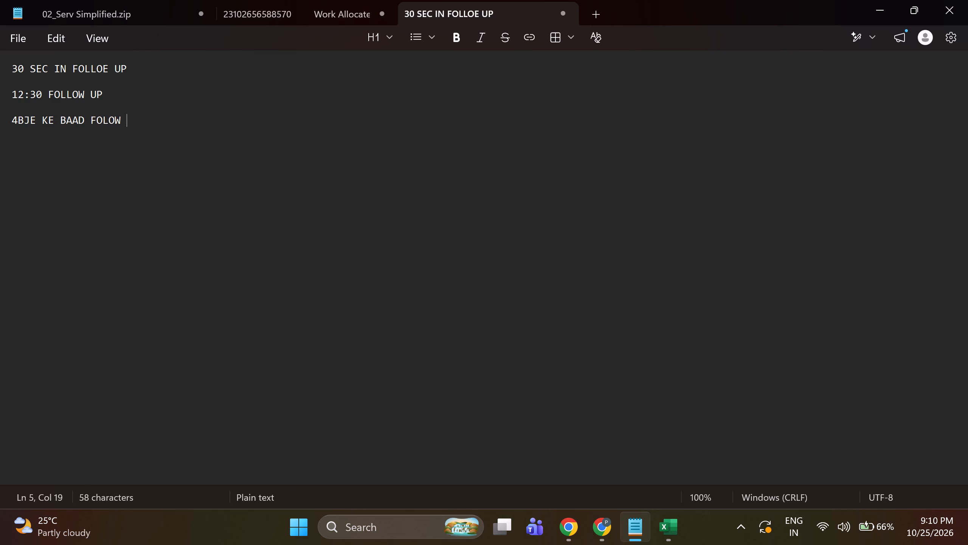
{"action": "key", "text": "BackSpace"}
{"action": "key", "text": "BackSpace"}
{"action": "key", "text": "BackSpace"}
{"action": "type", "text": "LOW UP"}
{"action": "key", "text": "space"}
{"action": "key", "text": "Return"}
{"action": "key", "text": "Return"}
{"action": "key", "text": "Return"}
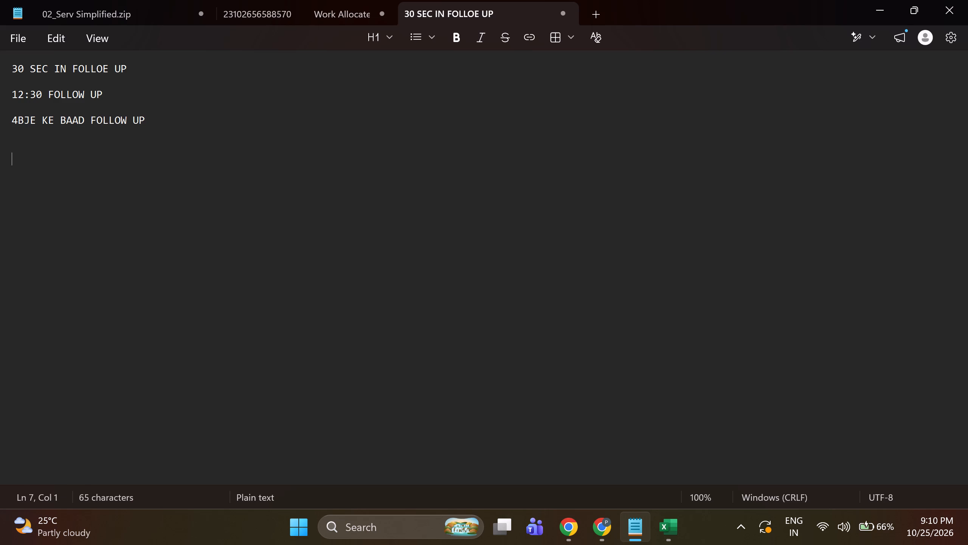